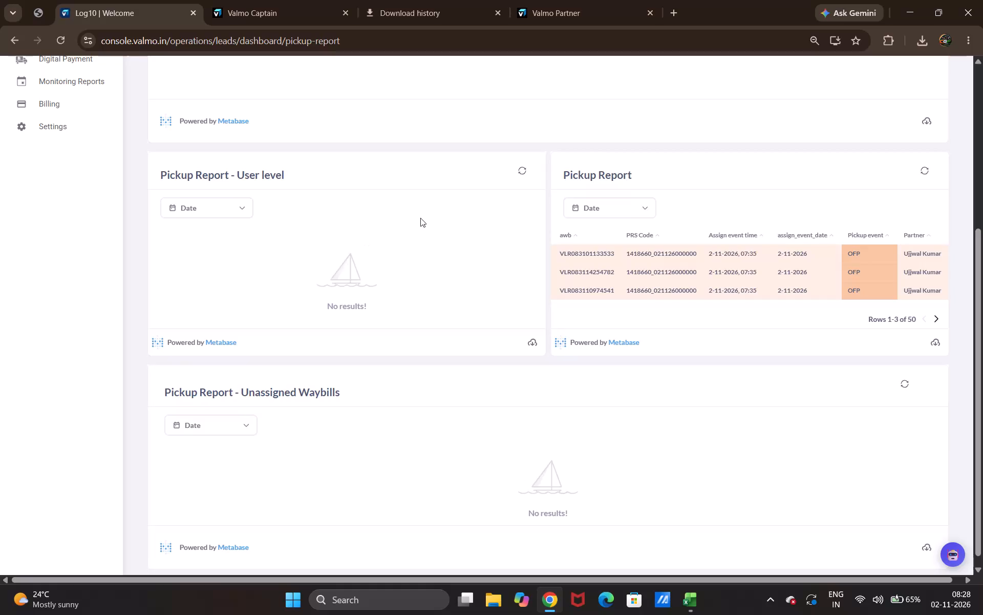
pyautogui.scroll(13, 50, 215)
pyautogui.click(60, 177)
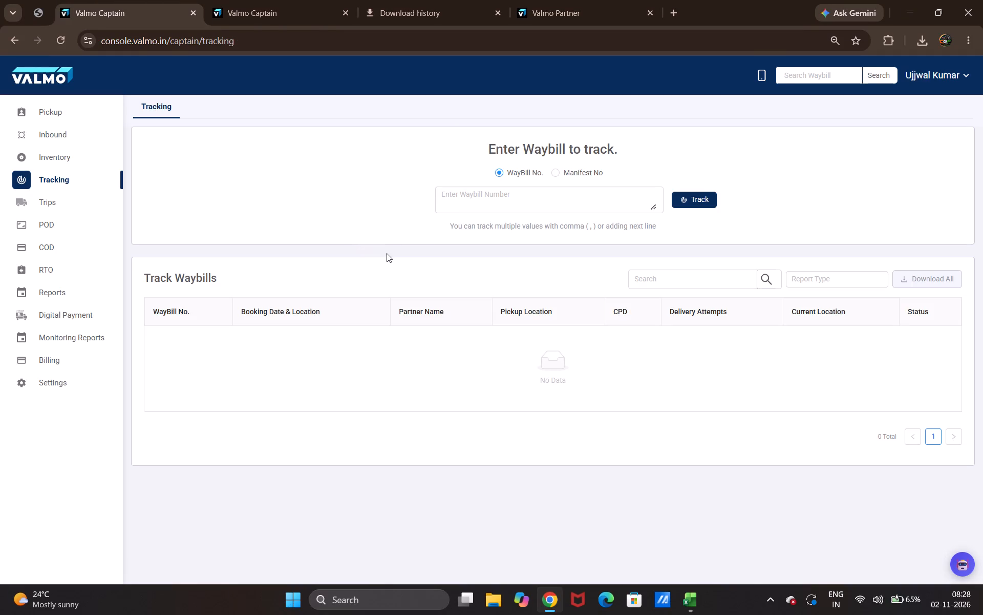
pyautogui.click(477, 202)
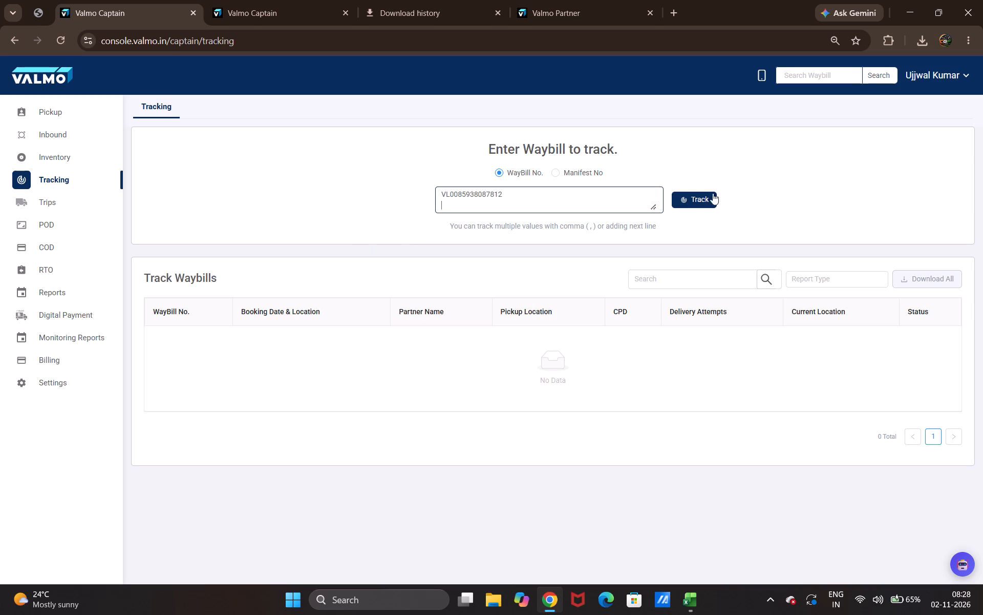
pyautogui.click(686, 198)
pyautogui.click(196, 355)
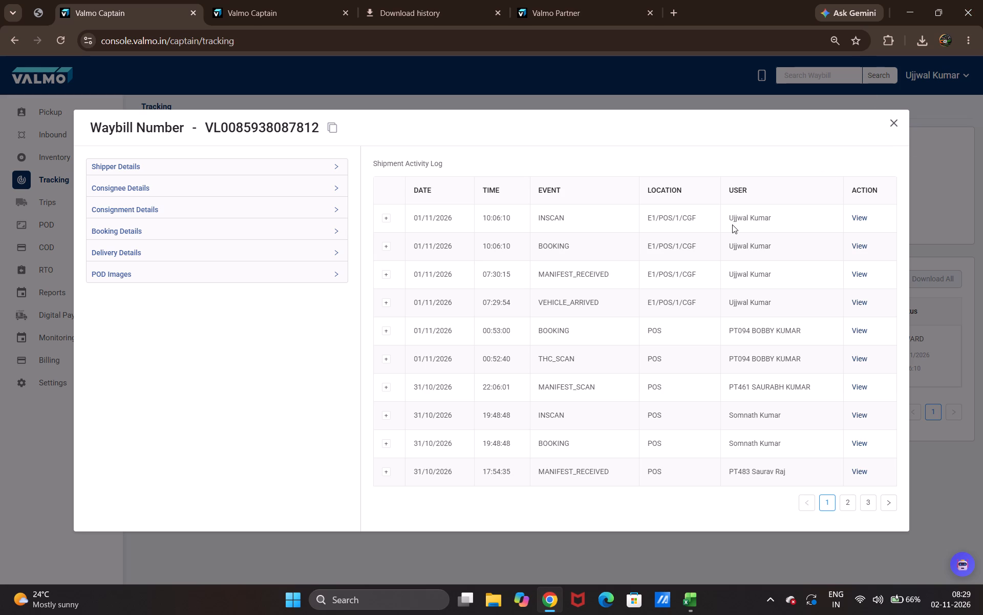
pyautogui.click(894, 124)
pyautogui.click(65, 157)
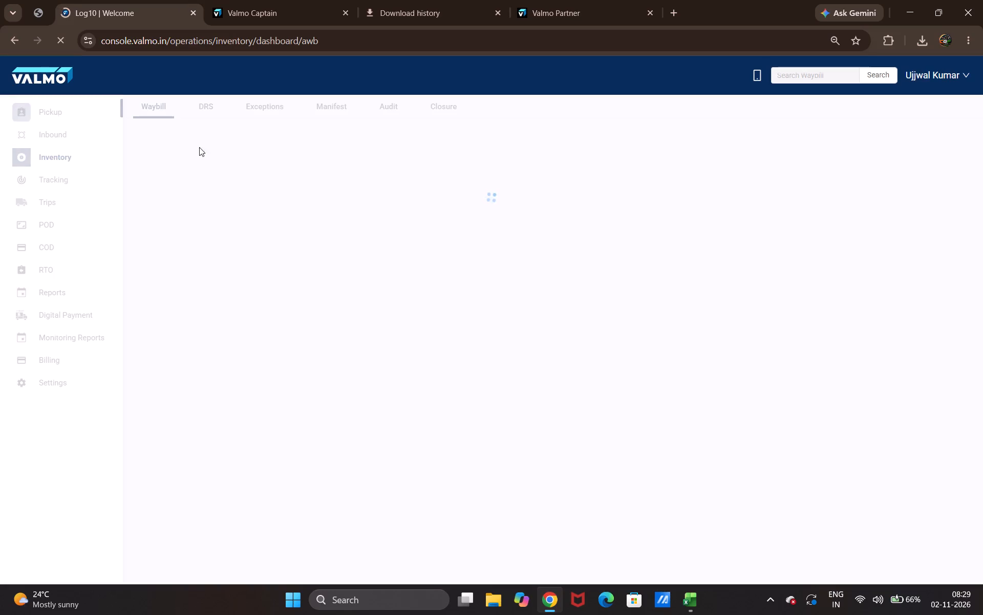
pyautogui.click(210, 107)
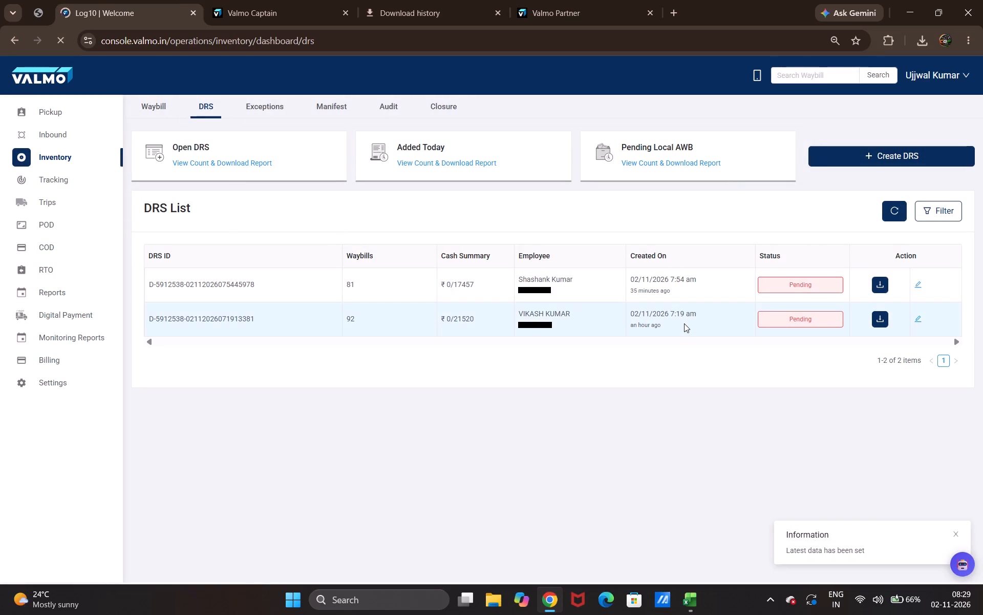
pyautogui.click(919, 311)
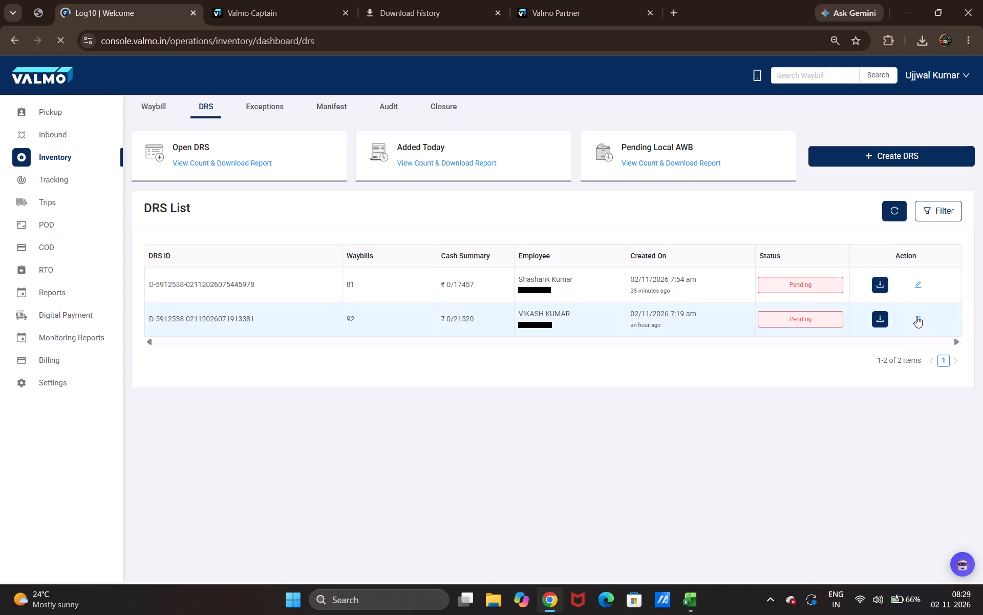
pyautogui.click(916, 316)
pyautogui.click(350, 265)
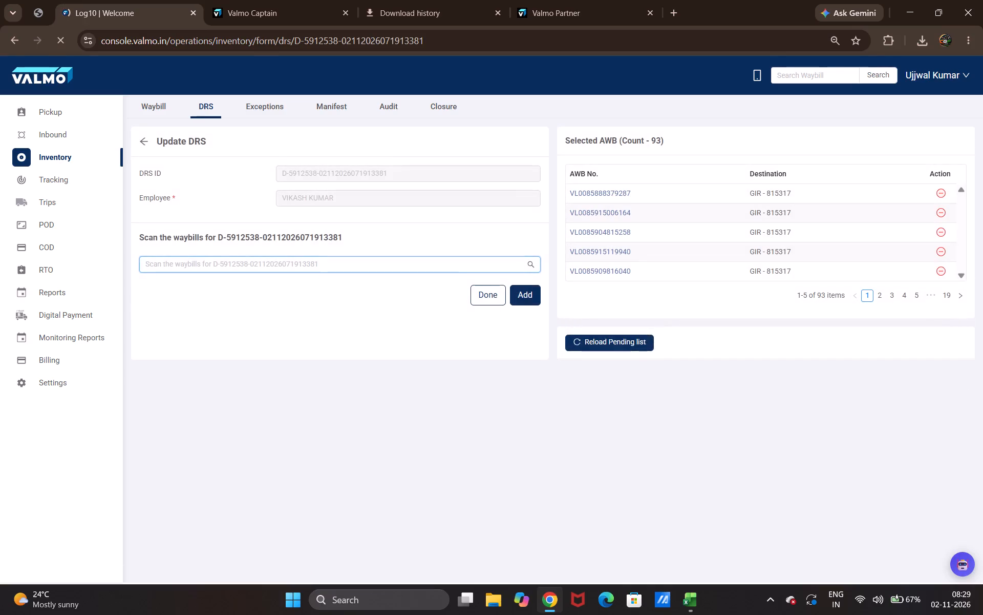
pyautogui.click(495, 293)
pyautogui.click(493, 345)
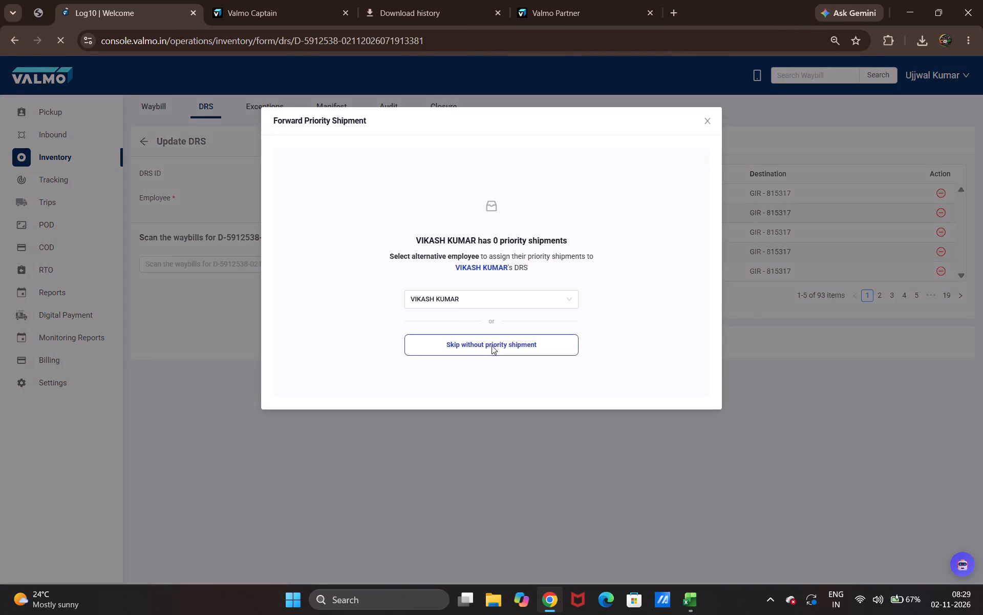
pyautogui.click(490, 339)
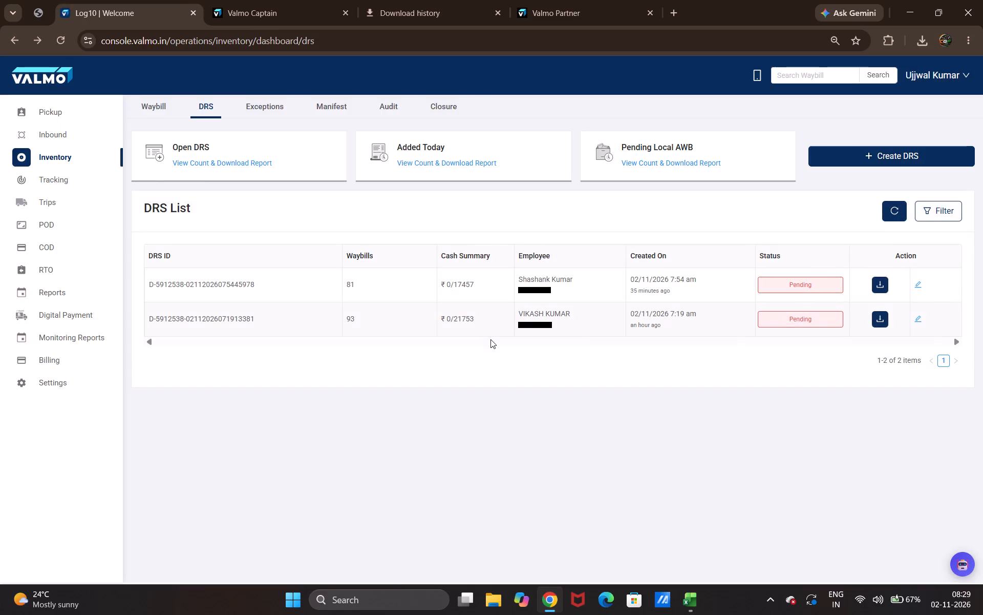
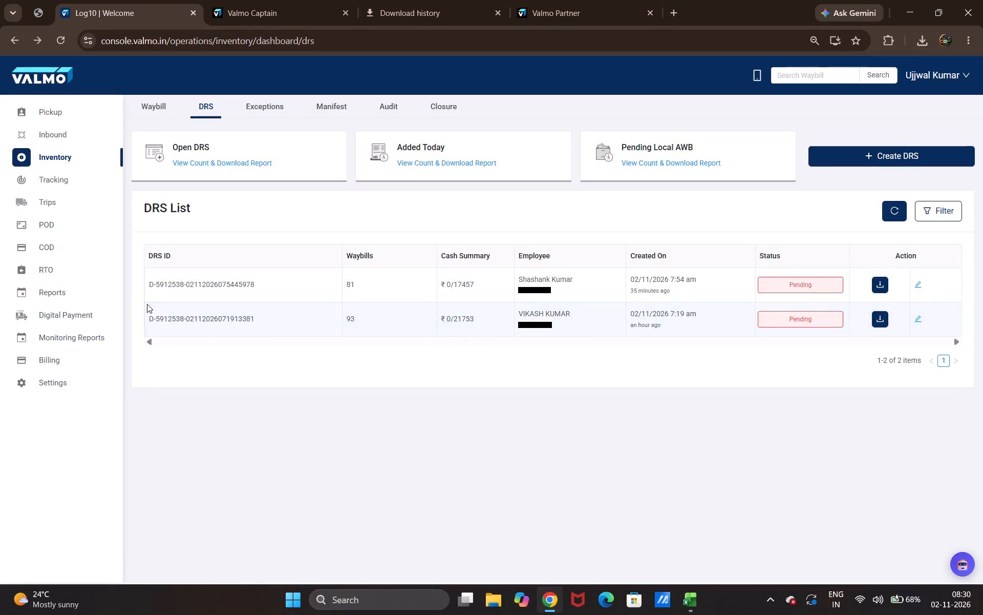
# Open the reverse pickup list and examine the pickups' assignment statuses and field executives.
pyautogui.click(55, 108)
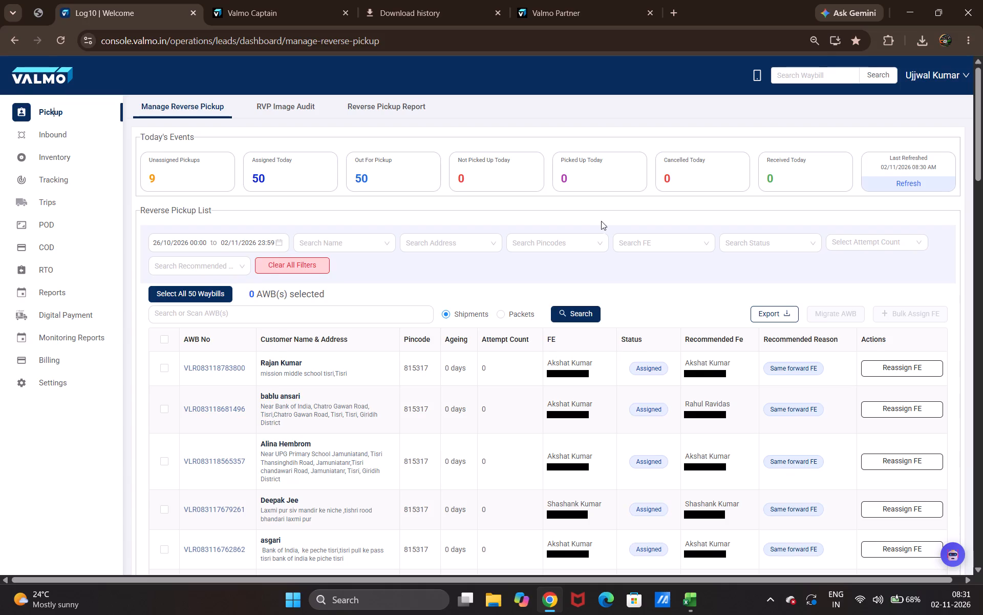
pyautogui.scroll(-20, 602, 226)
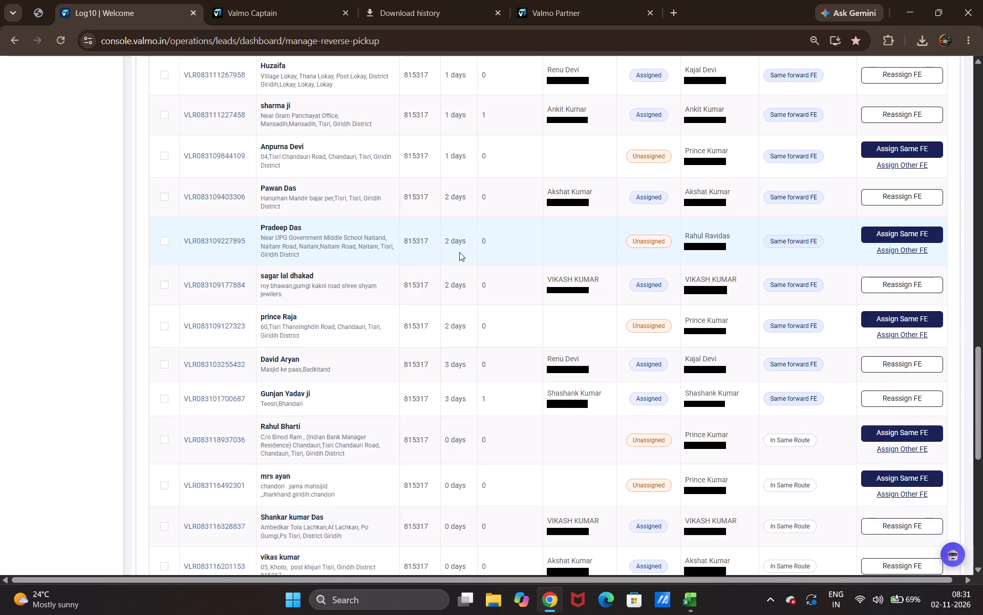
pyautogui.scroll(-2, 489, 251)
pyautogui.scroll(-1, 572, 250)
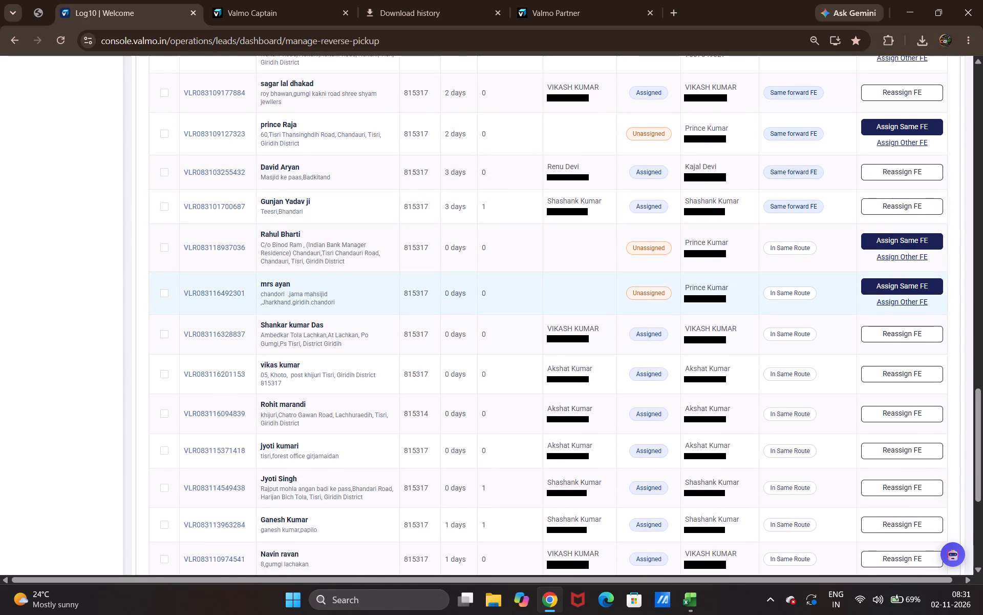
pyautogui.scroll(6, 325, 321)
pyautogui.scroll(-7, 332, 319)
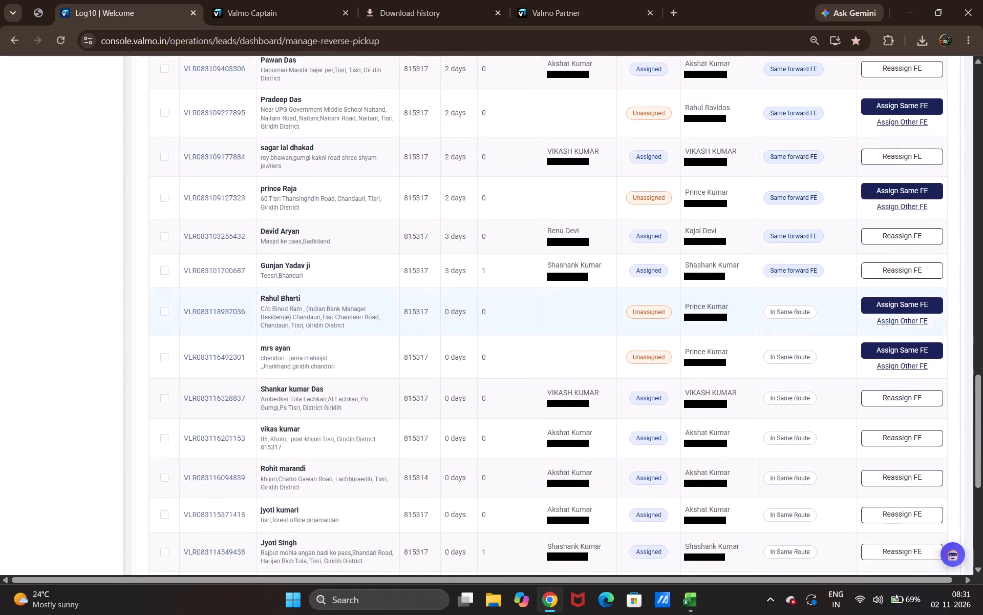
pyautogui.scroll(-12, 337, 319)
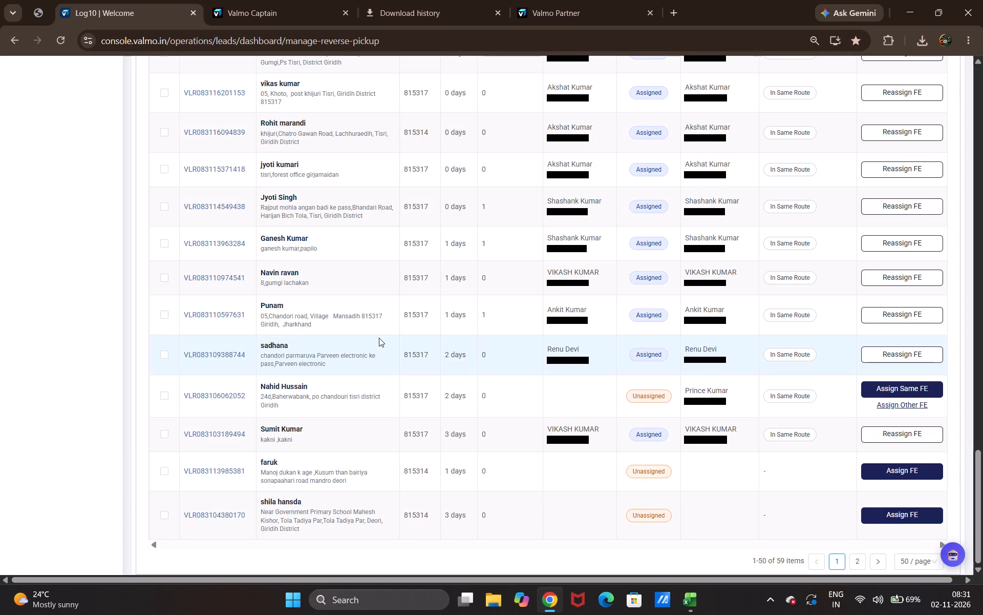
pyautogui.scroll(-4, 383, 338)
pyautogui.scroll(16, 383, 338)
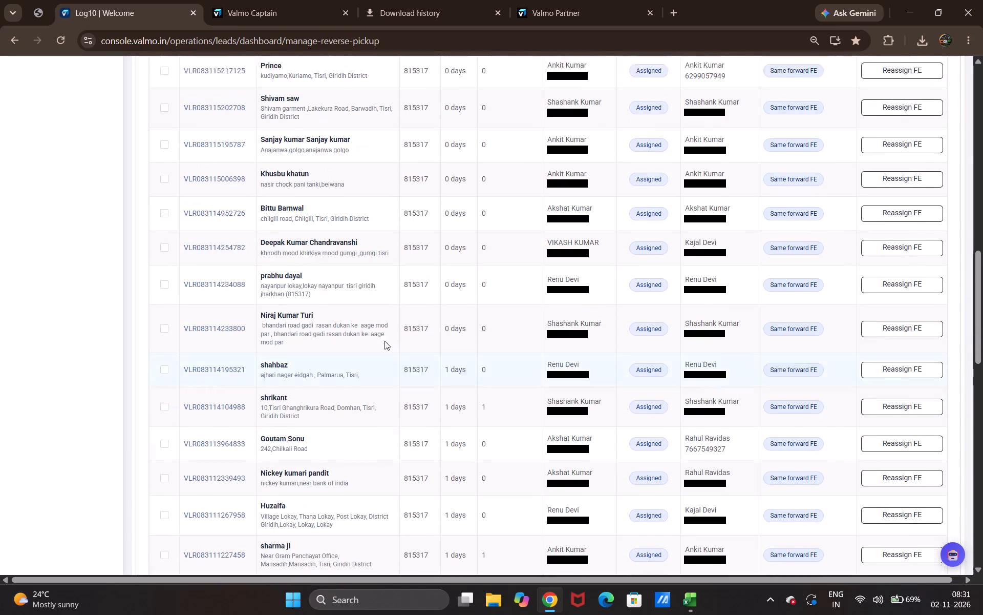
pyautogui.scroll(15, 384, 341)
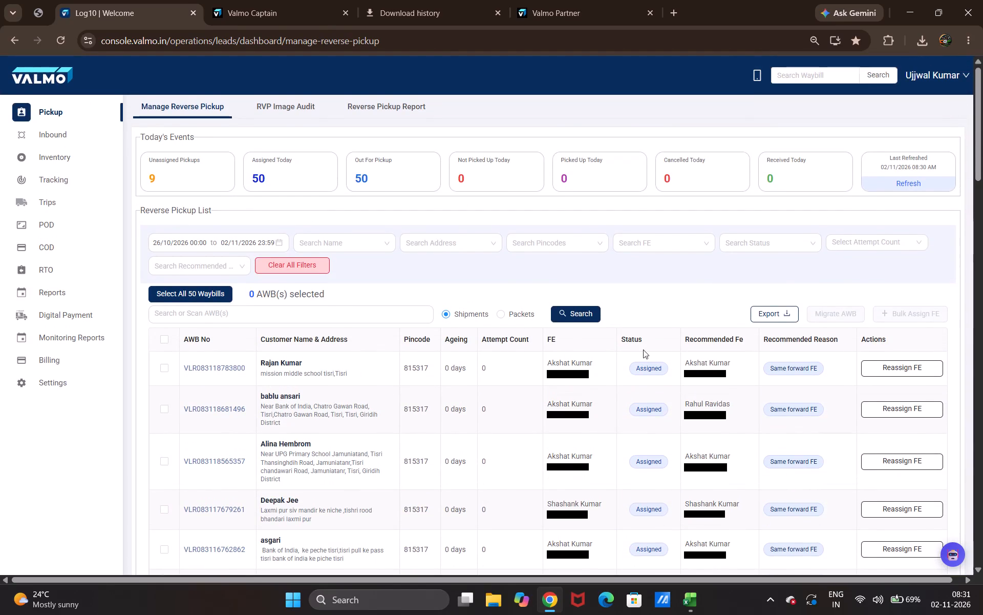
pyautogui.click(895, 187)
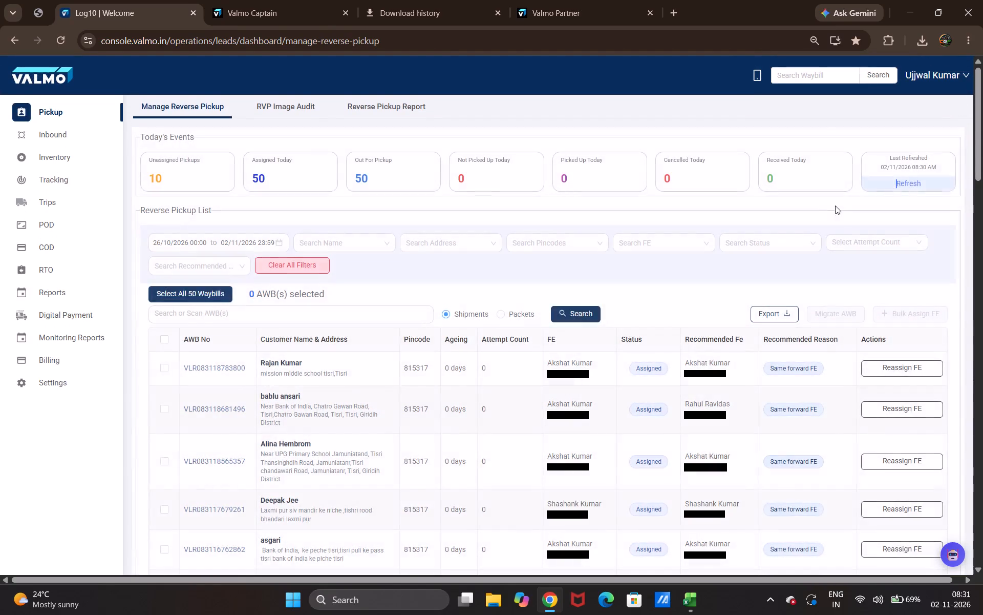
pyautogui.scroll(-5, 823, 210)
pyautogui.scroll(3, 822, 211)
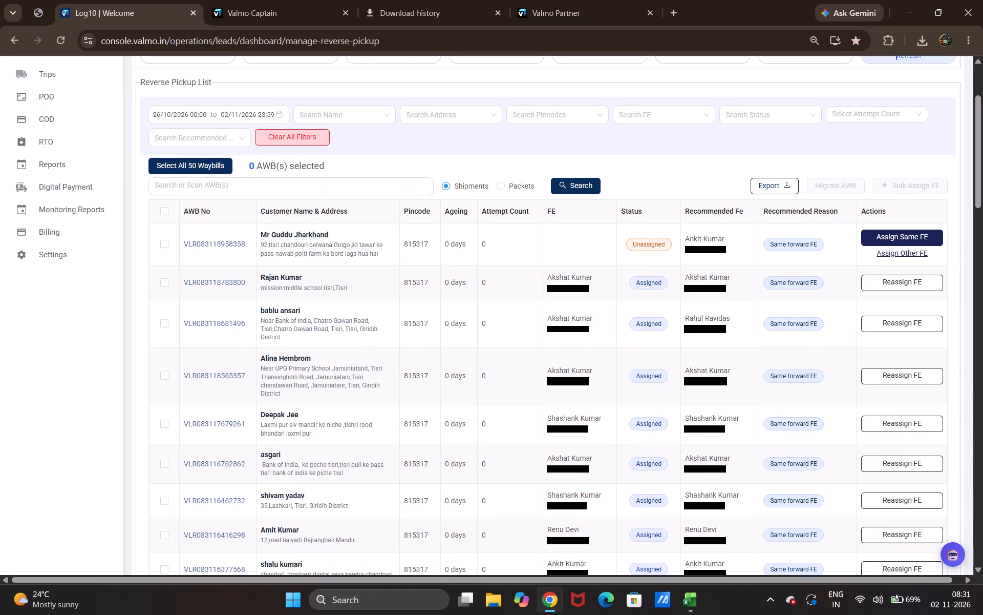
pyautogui.click(920, 235)
pyautogui.scroll(3, 854, 234)
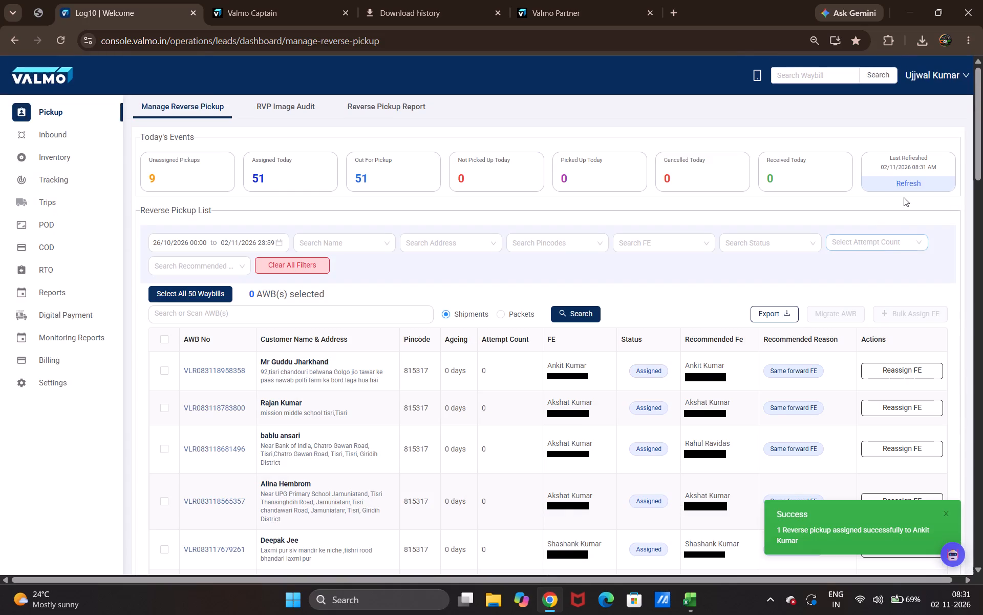
pyautogui.click(904, 179)
pyautogui.click(904, 179)
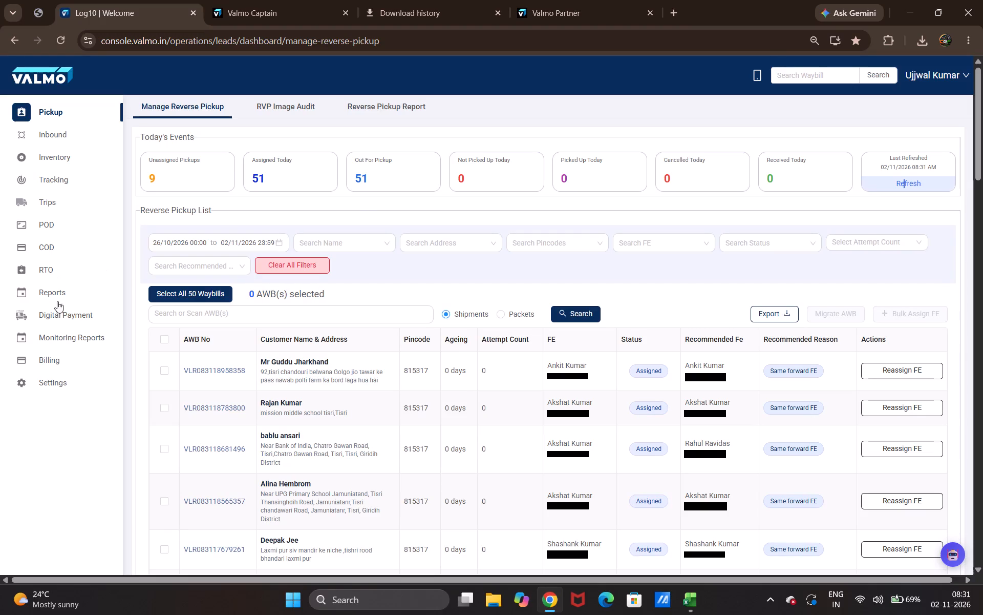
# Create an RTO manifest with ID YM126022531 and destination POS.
pyautogui.click(39, 263)
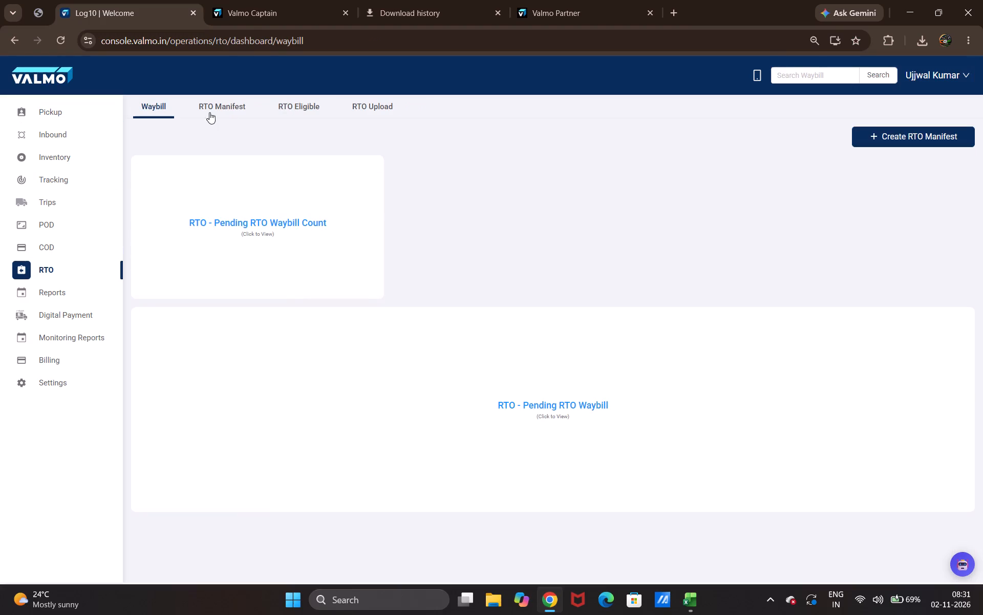
pyautogui.click(212, 105)
pyautogui.click(860, 140)
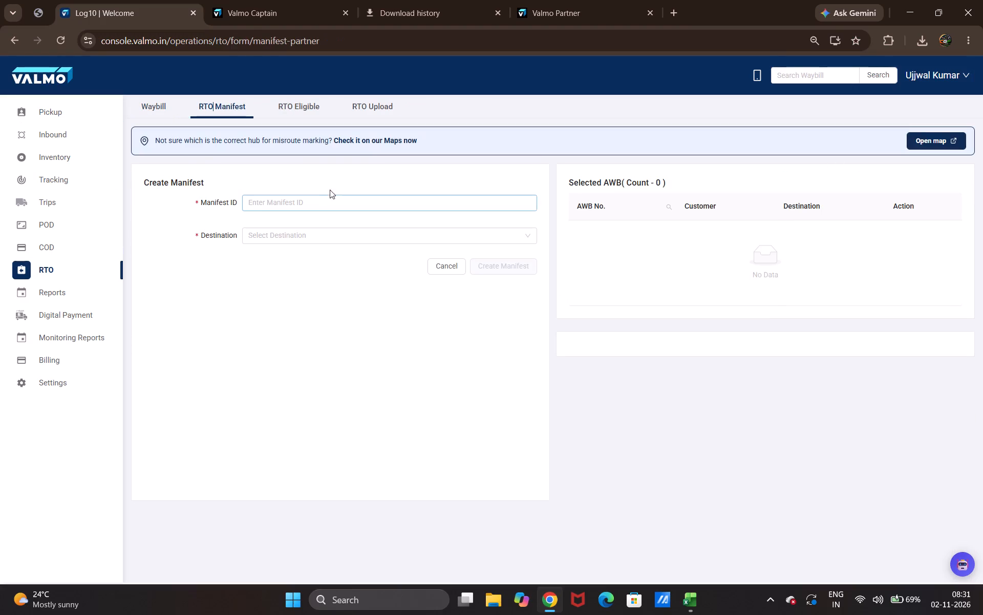
pyautogui.click(324, 203)
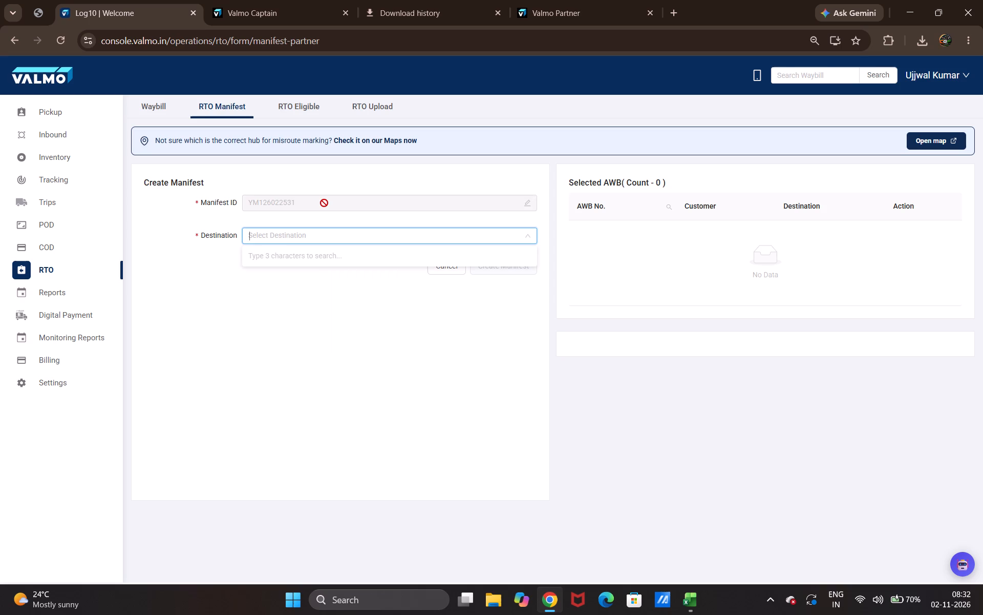
pyautogui.write('POS')
pyautogui.click(259, 253)
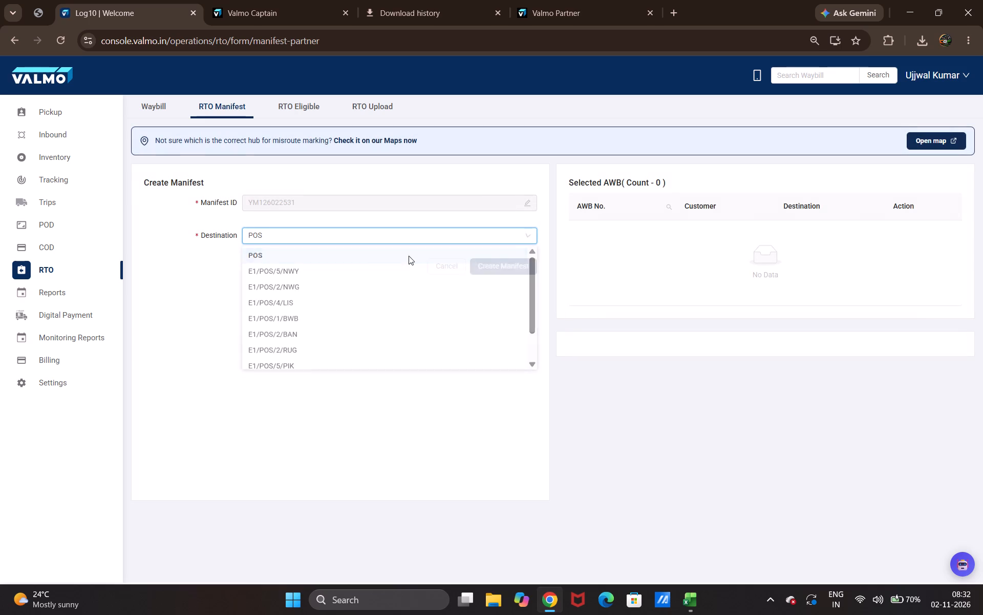
pyautogui.click(480, 264)
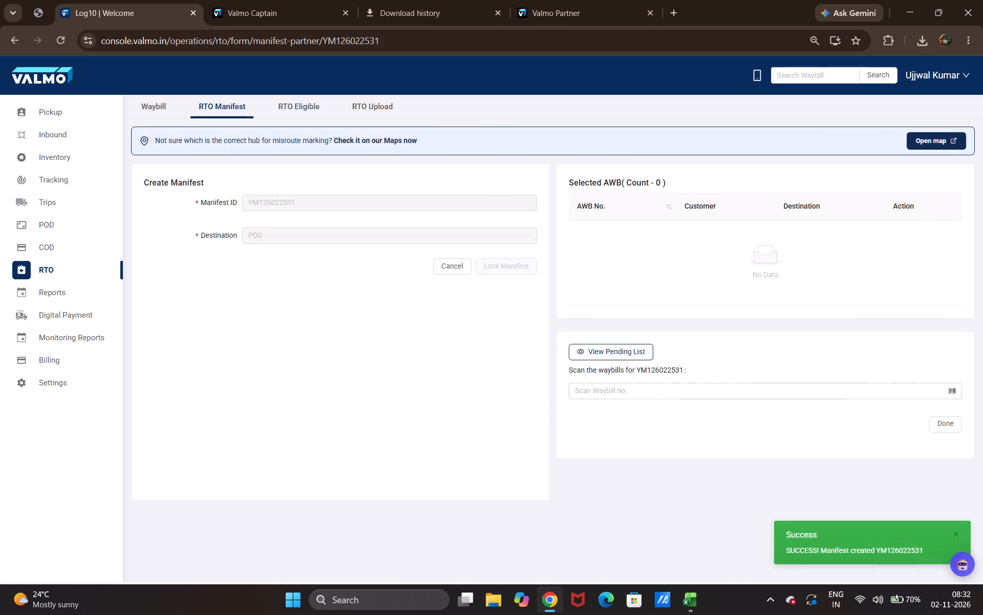
# Scan the first batch of return waybills into RTO manifest YM126022531.
pyautogui.click(608, 389)
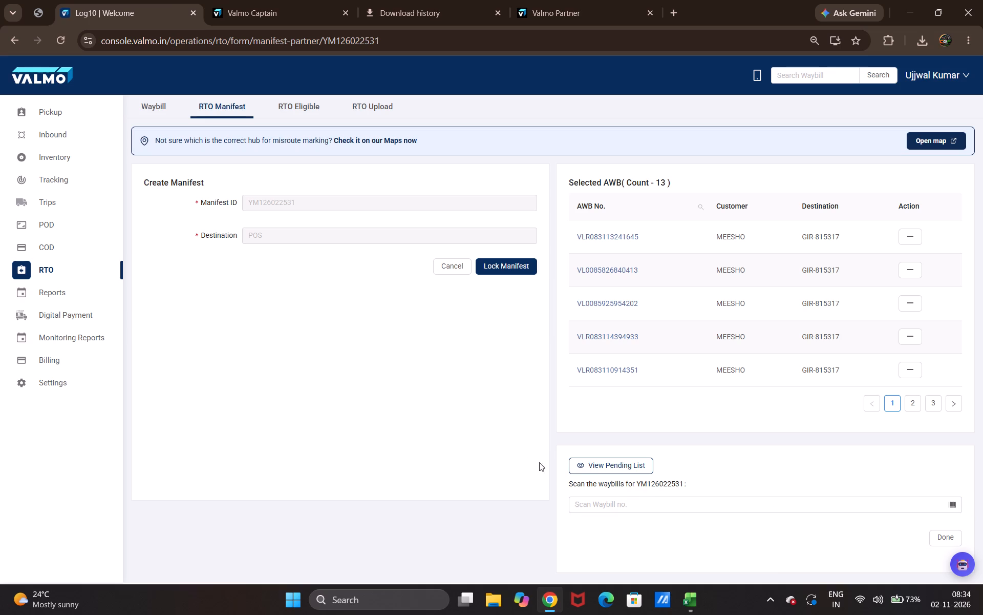
pyautogui.click(595, 504)
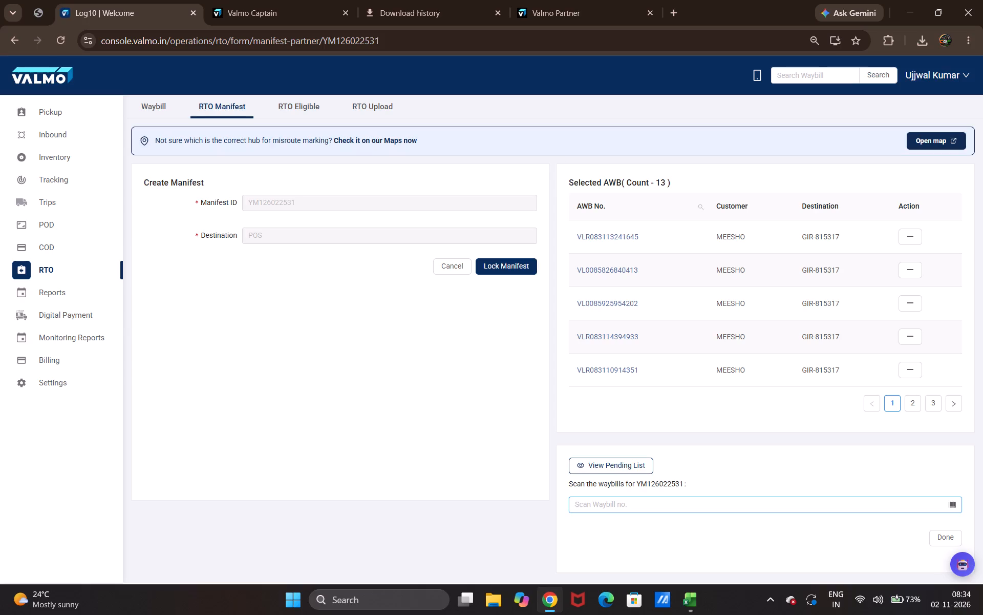
pyautogui.click(258, 0)
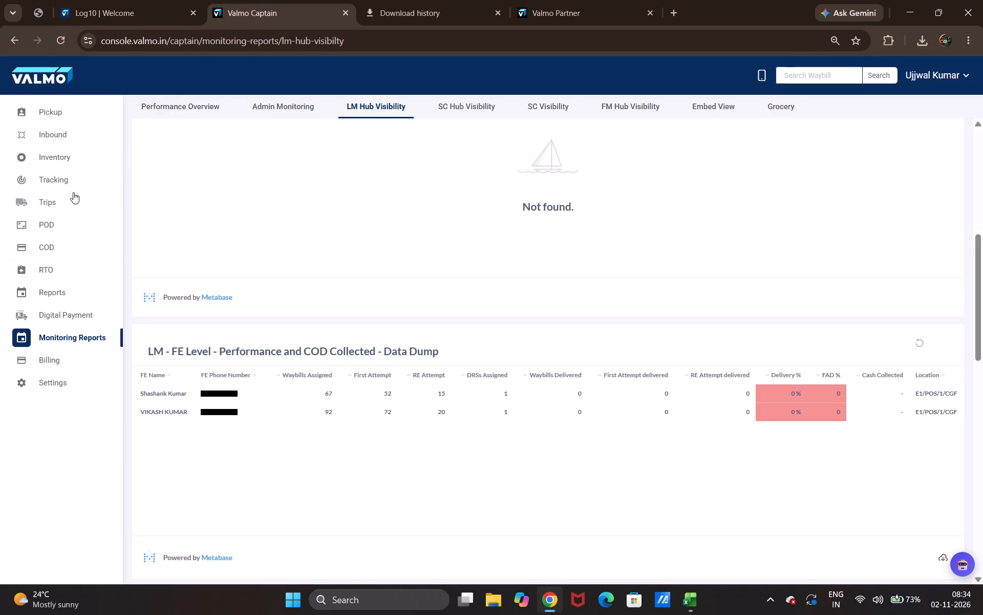
pyautogui.click(56, 154)
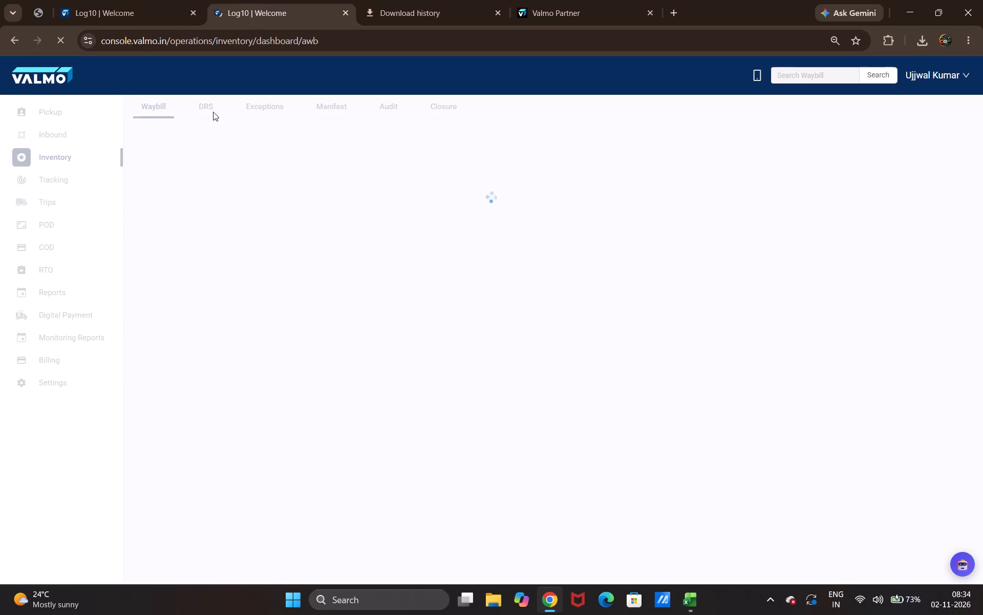
pyautogui.click(204, 106)
pyautogui.click(204, 106)
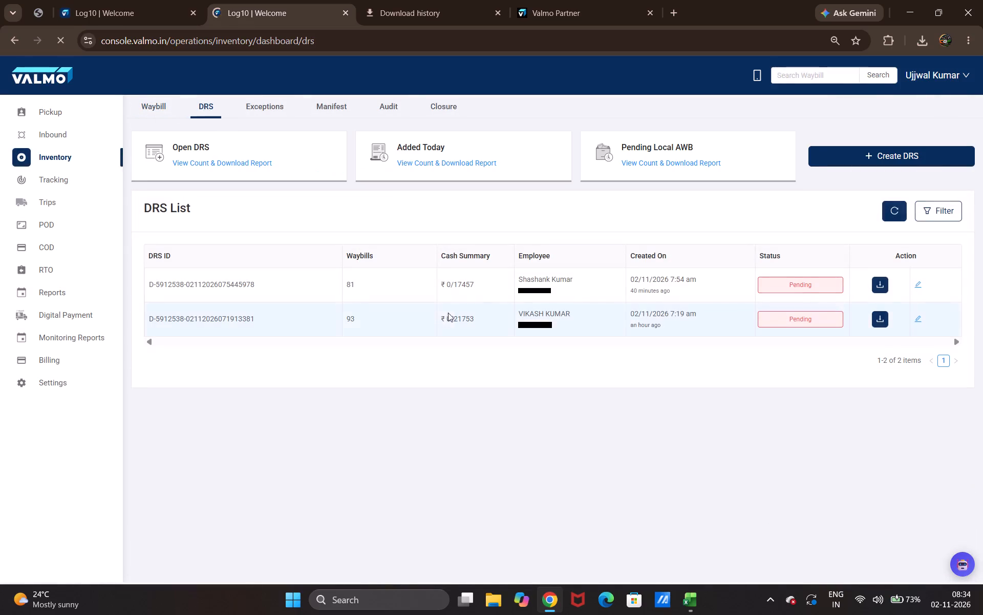
pyautogui.click(920, 284)
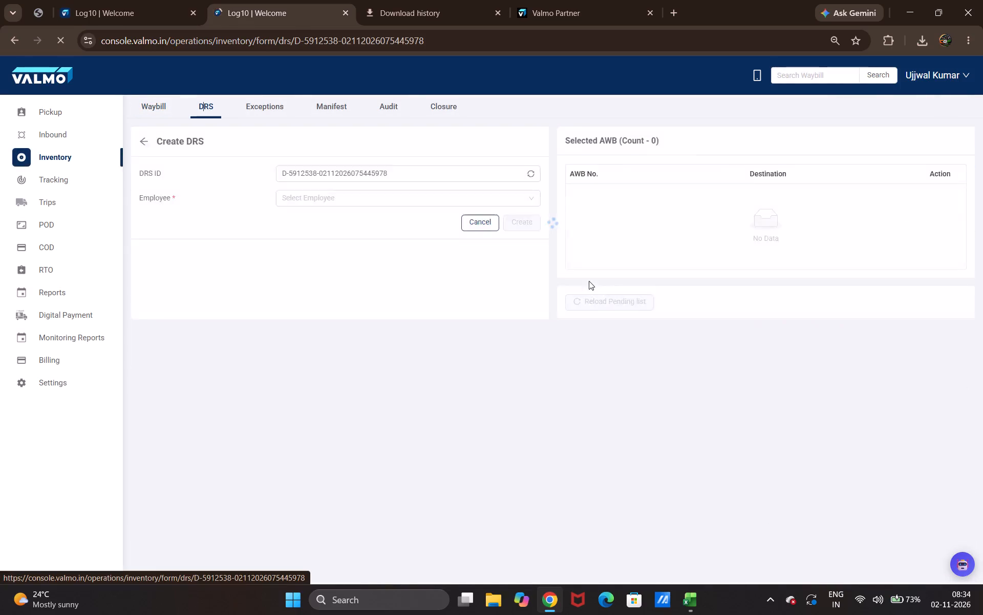
pyautogui.click(379, 264)
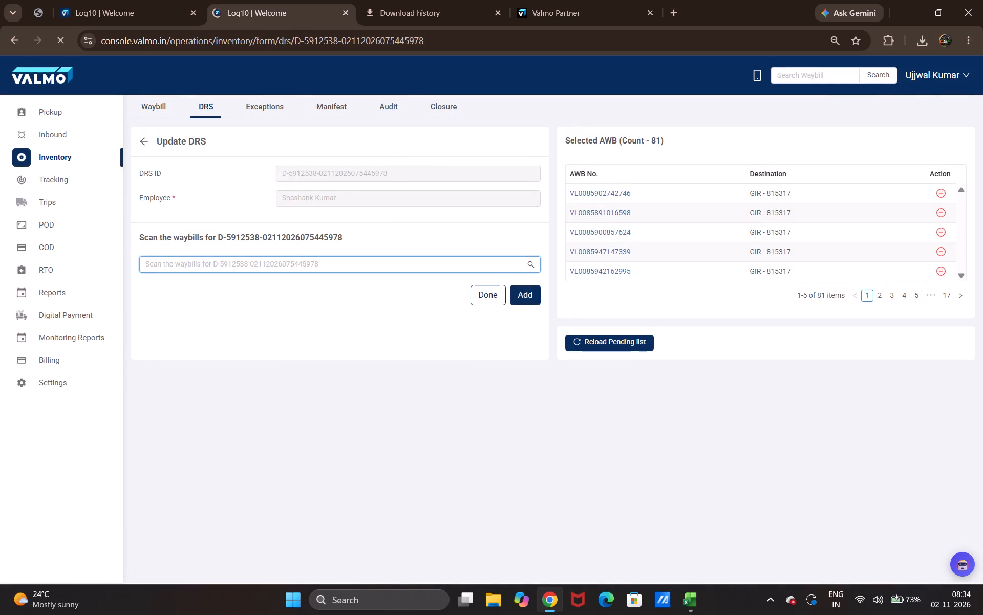
pyautogui.click(485, 290)
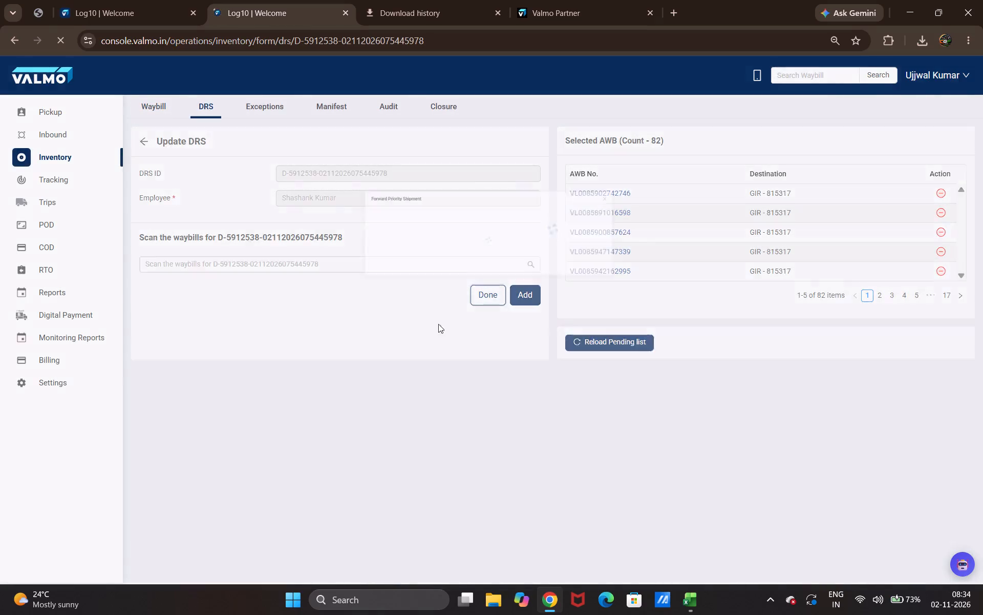
pyautogui.click(474, 346)
pyautogui.click(481, 344)
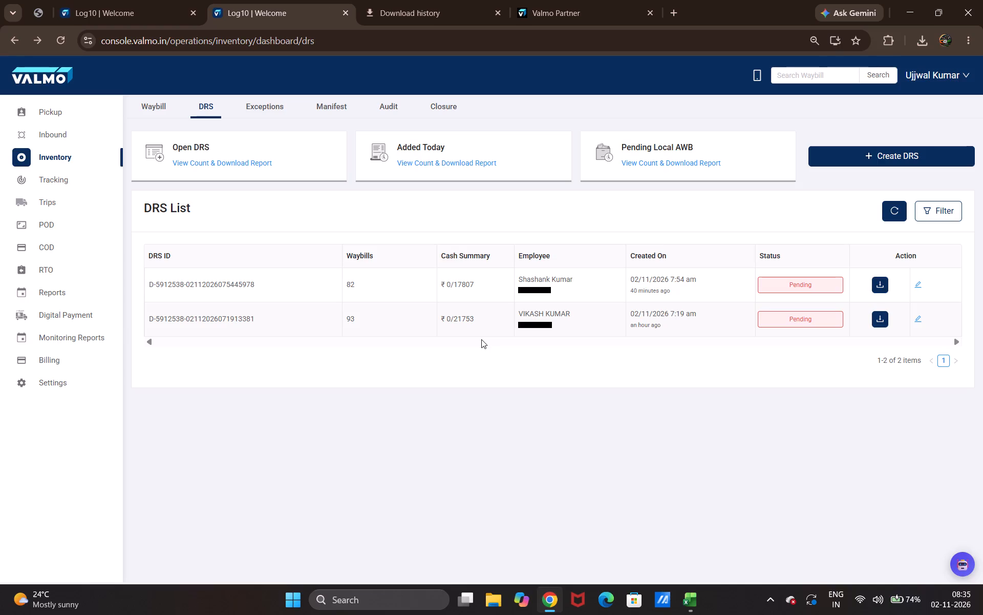
# Return to RTO manifest YM126022531, scan the remaining return waybills into it, and lock the manifest.
pyautogui.click(119, 13)
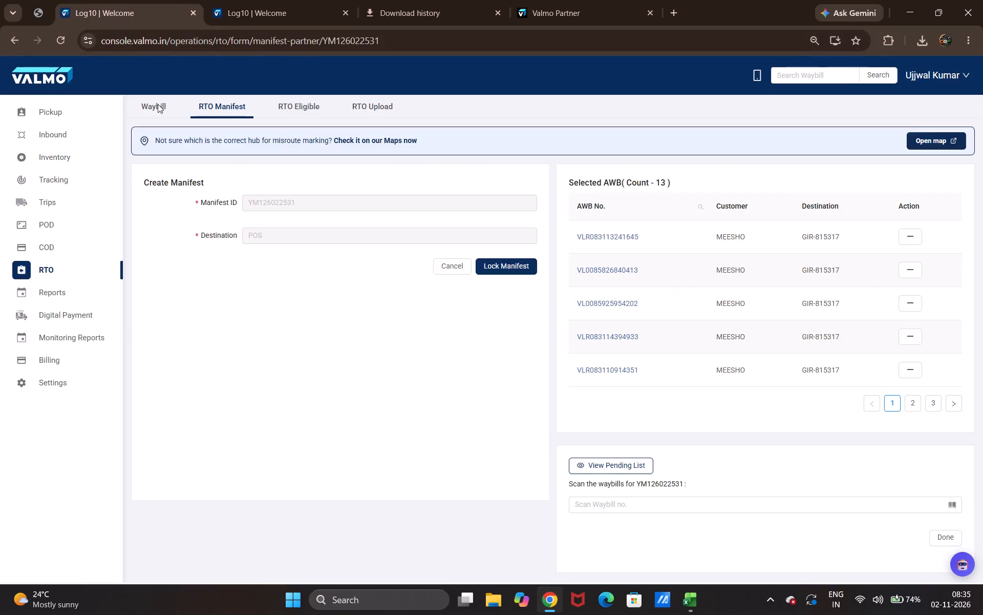
pyautogui.click(607, 510)
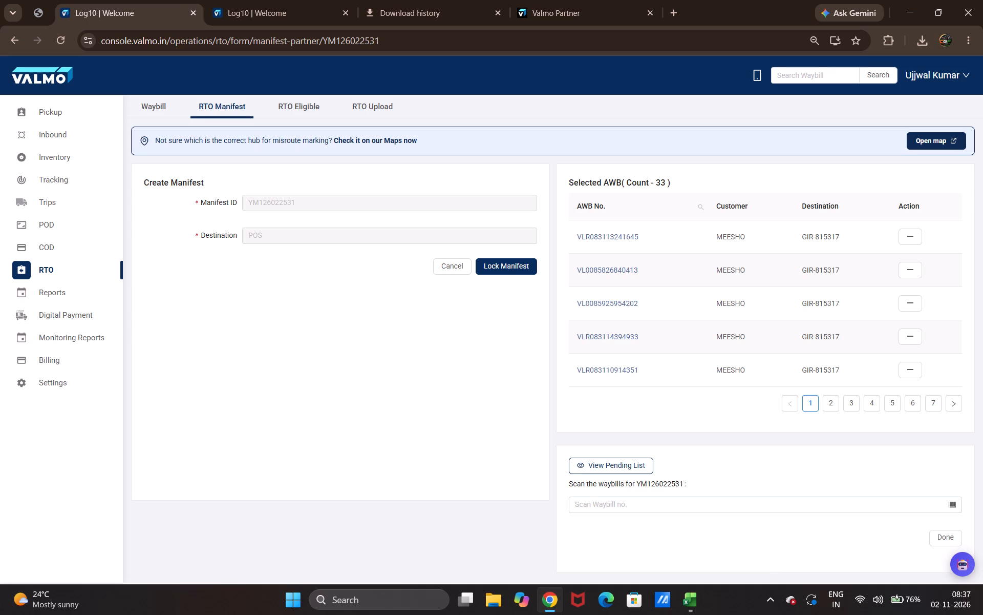
pyautogui.click(496, 265)
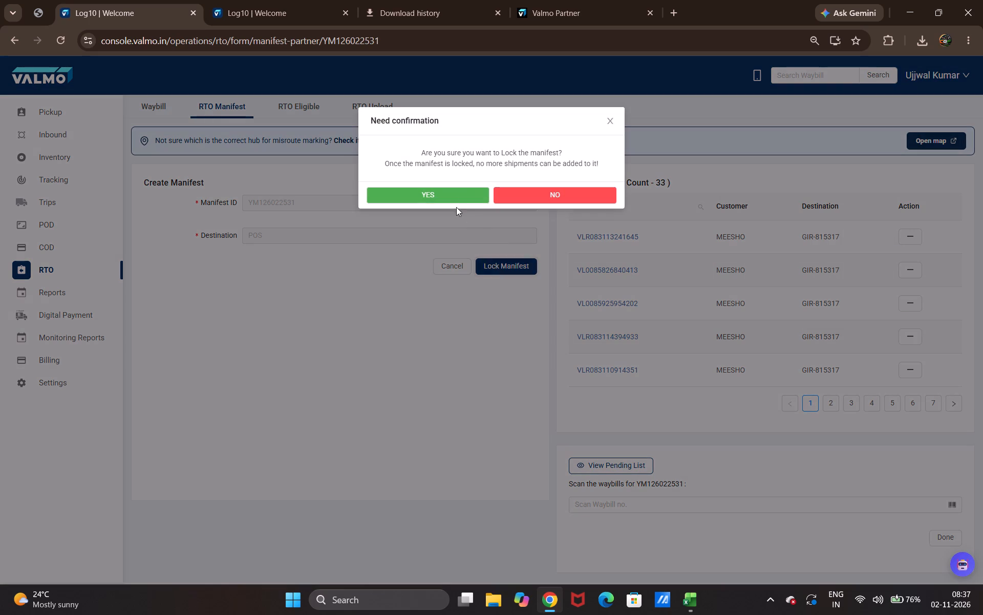
pyautogui.click(448, 197)
# Check the pending RTO waybill count and the pending RTO waybill list.
pyautogui.click(159, 107)
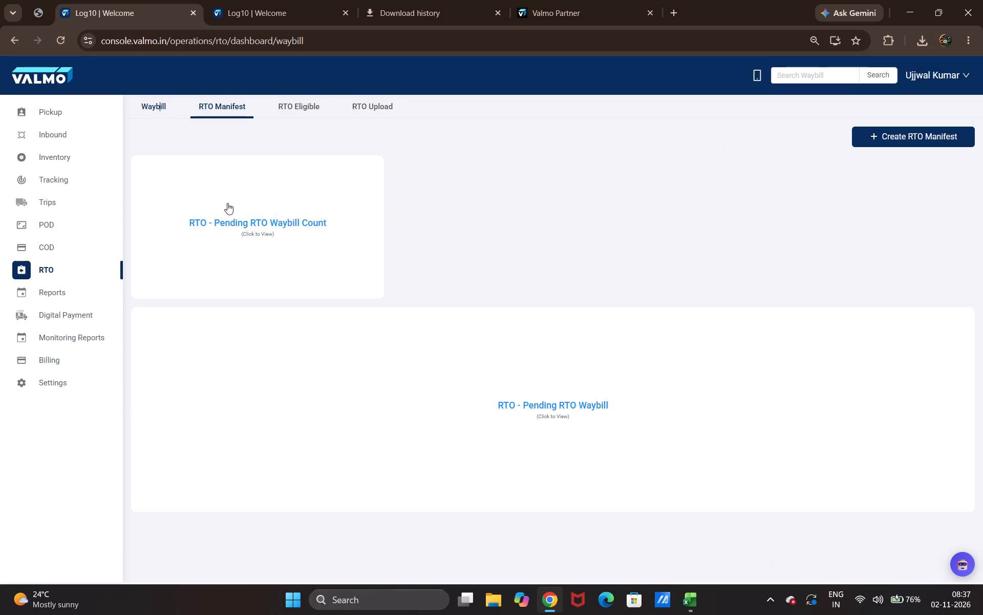
pyautogui.click(258, 229)
pyautogui.click(456, 384)
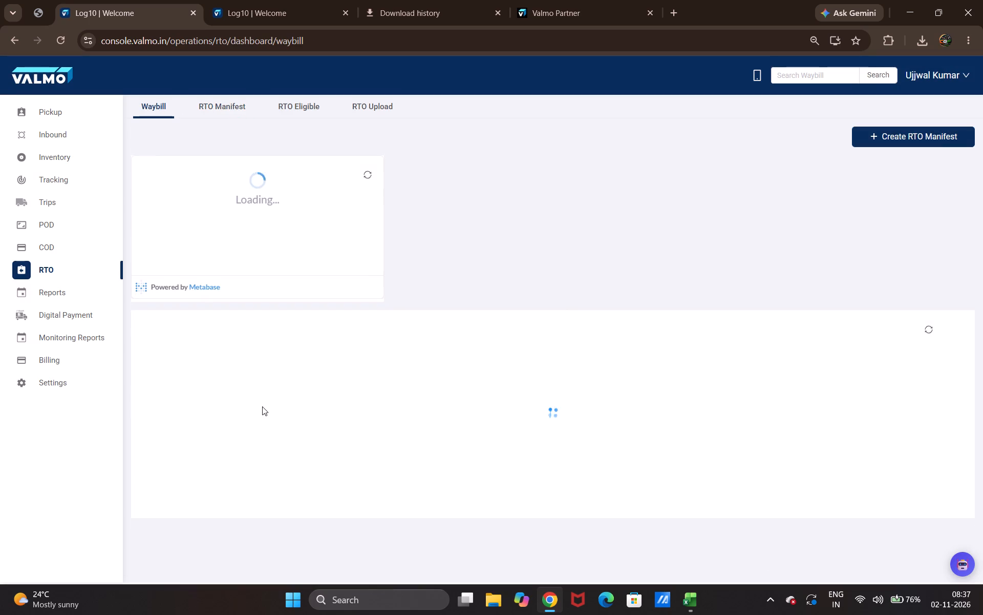
pyautogui.click(53, 157)
pyautogui.click(55, 181)
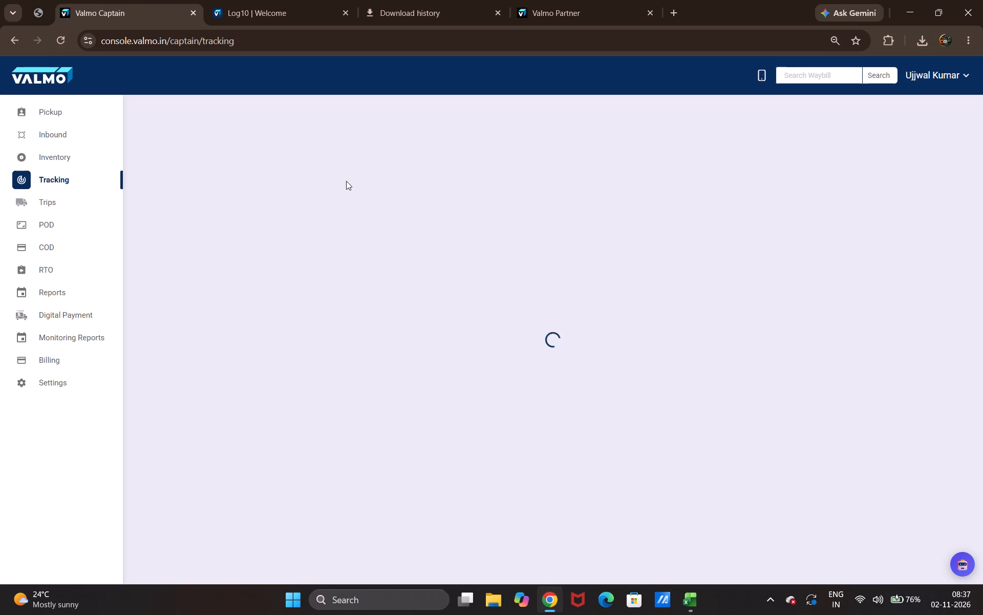
pyautogui.click(469, 194)
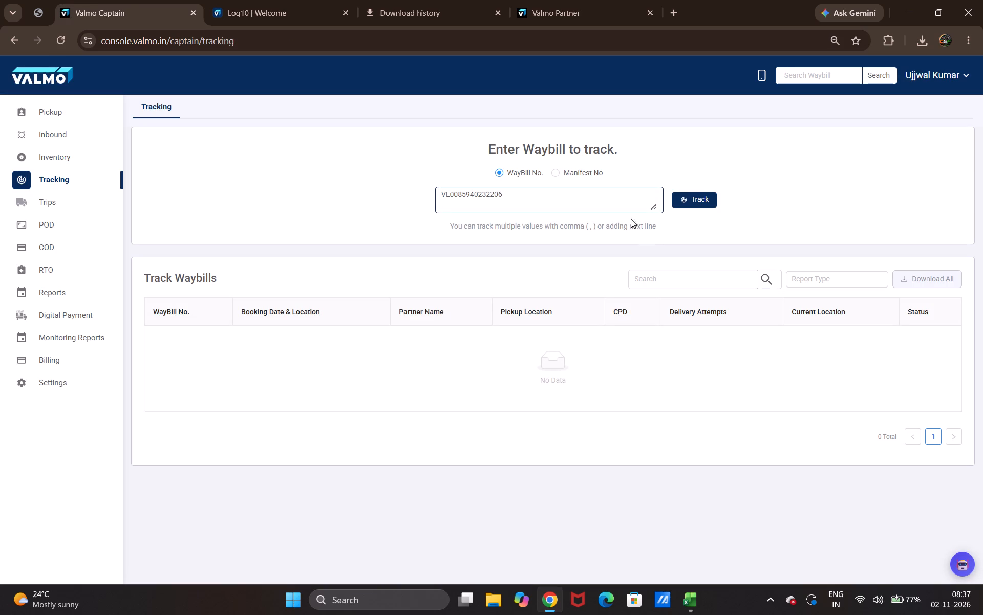
pyautogui.click(706, 202)
pyautogui.click(190, 357)
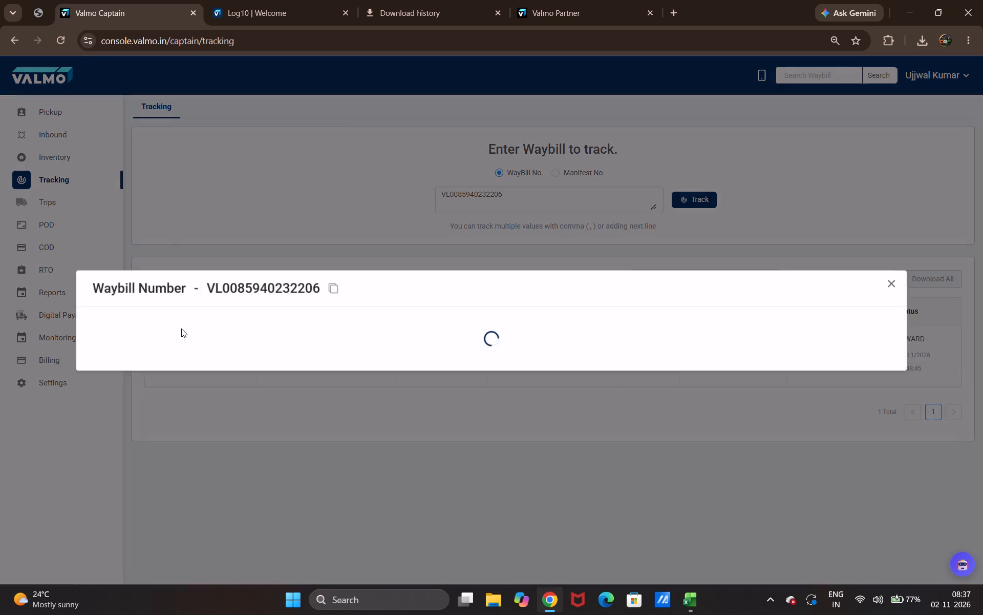
pyautogui.click(148, 190)
pyautogui.click(261, 286)
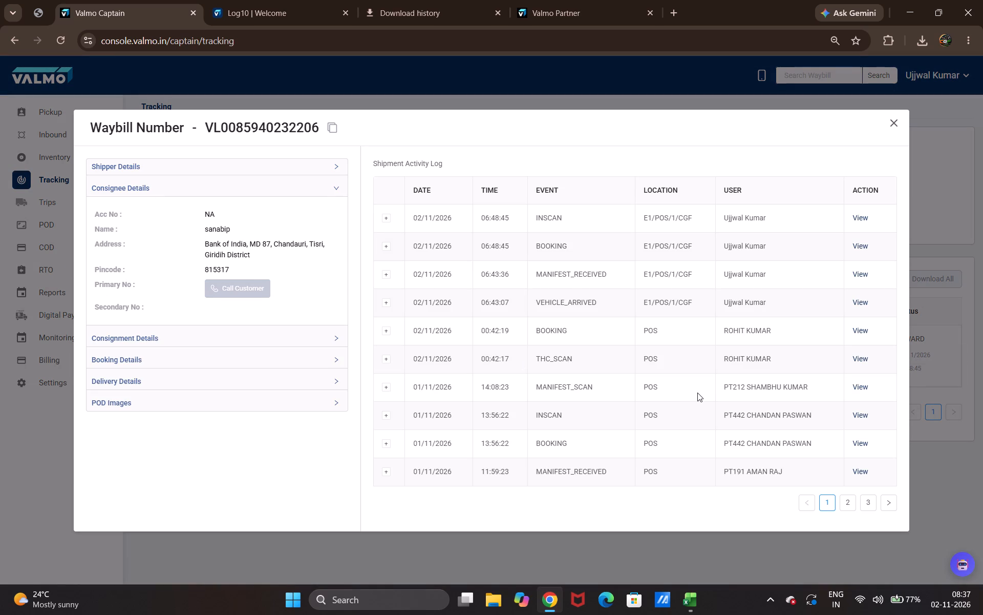
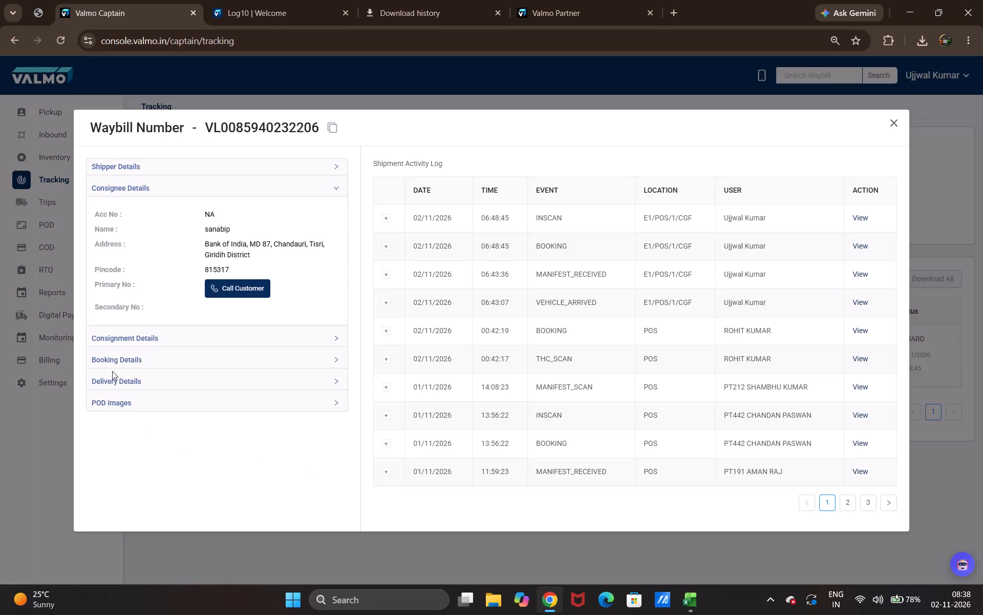
pyautogui.click(134, 360)
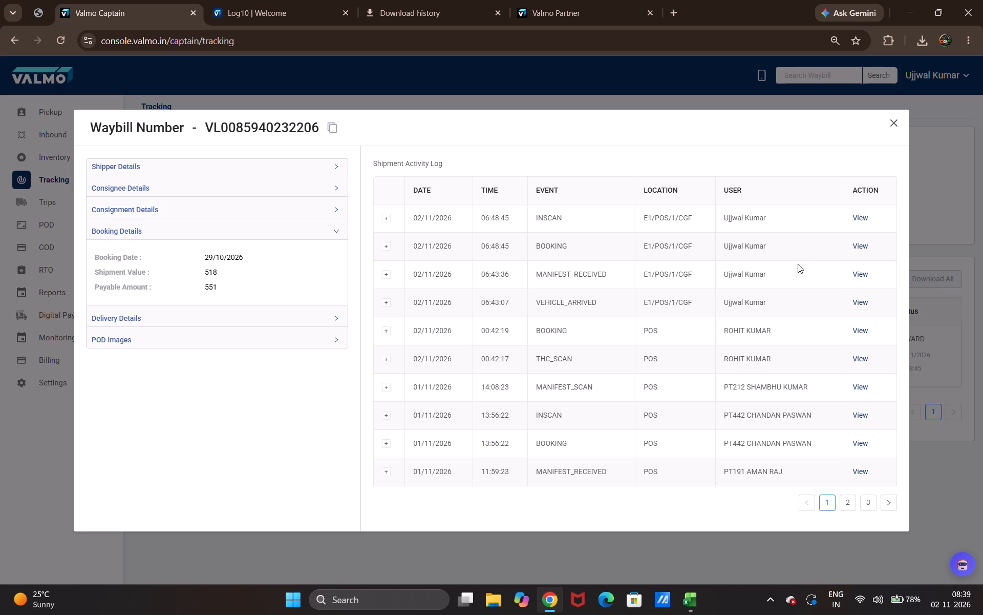
pyautogui.click(893, 117)
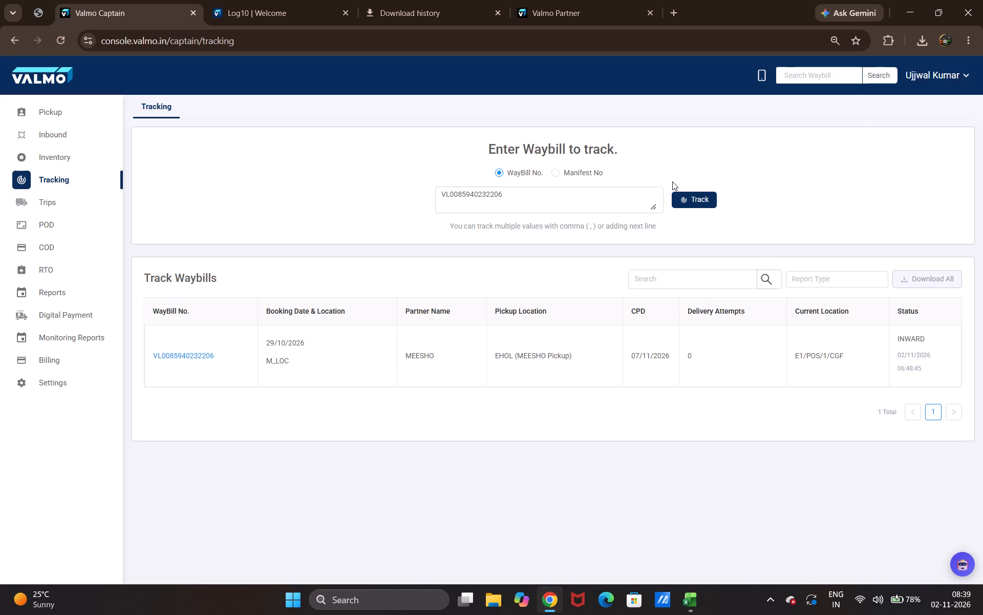
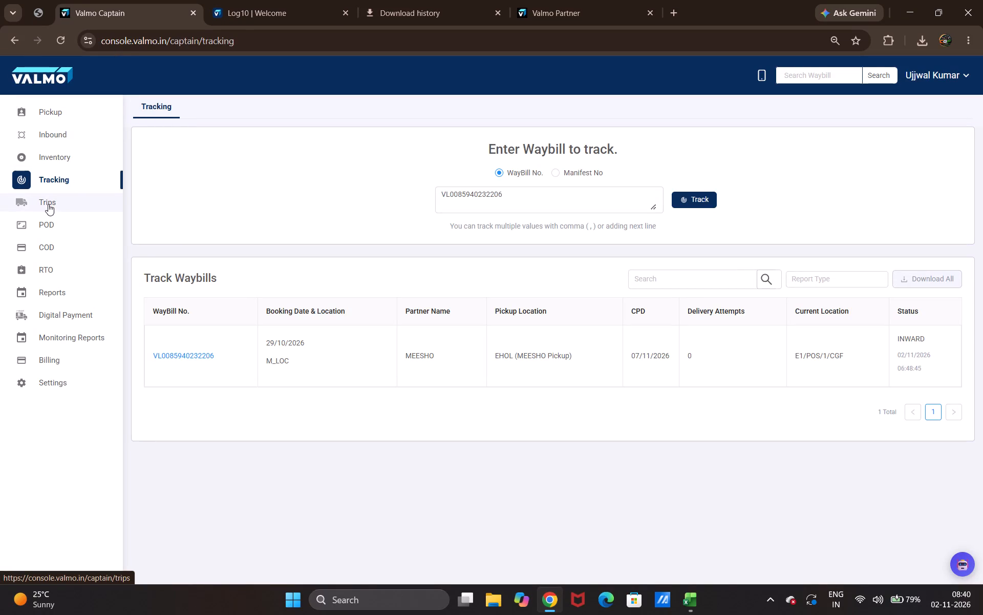
# Create a new DRS in the inventory for the delivery employee Prince and get it ready for scanning waybills.
pyautogui.click(48, 225)
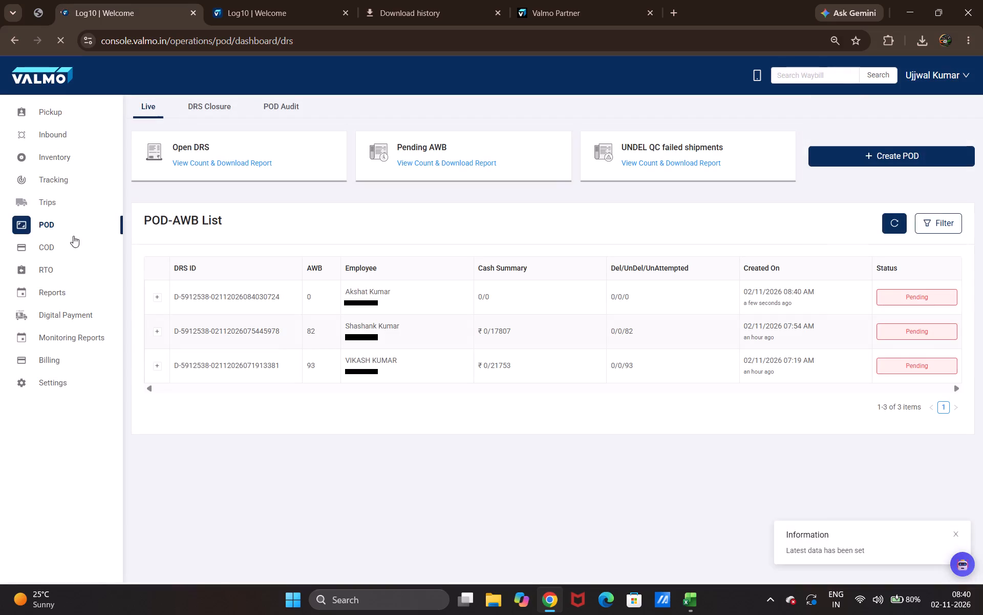
pyautogui.click(55, 153)
pyautogui.click(206, 110)
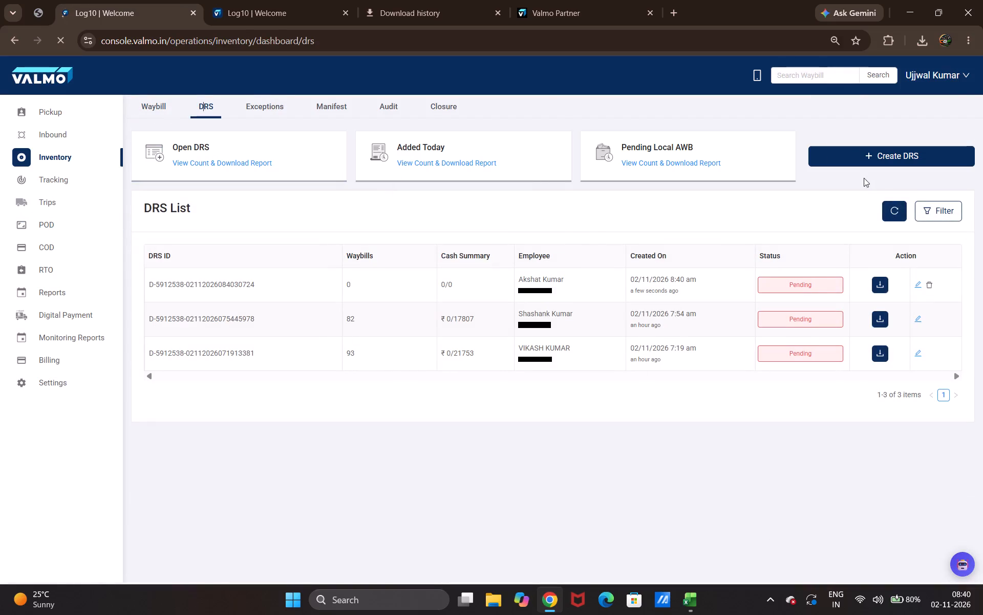
pyautogui.click(875, 153)
pyautogui.click(297, 192)
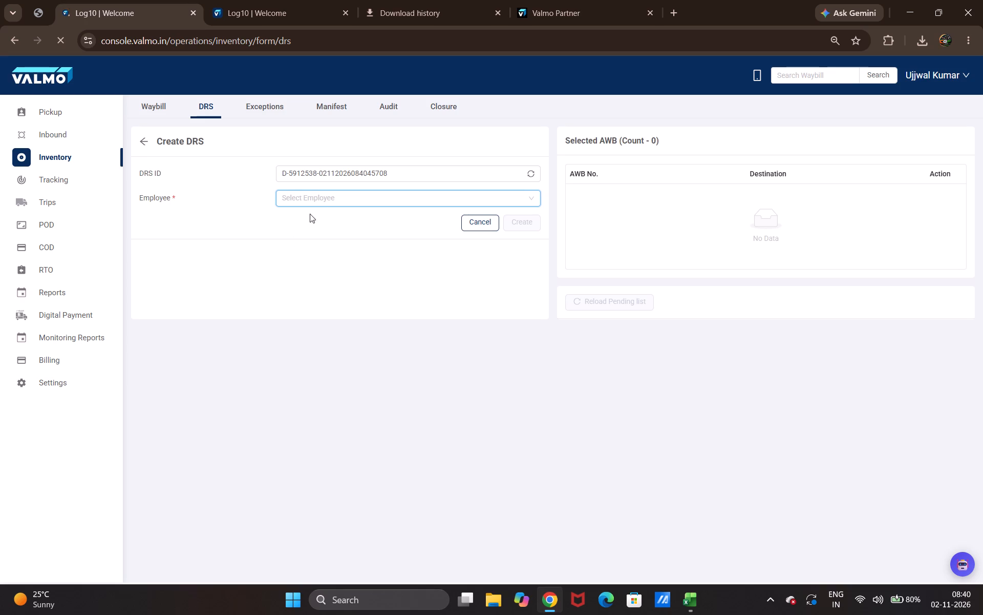
pyautogui.click(320, 206)
pyautogui.click(309, 231)
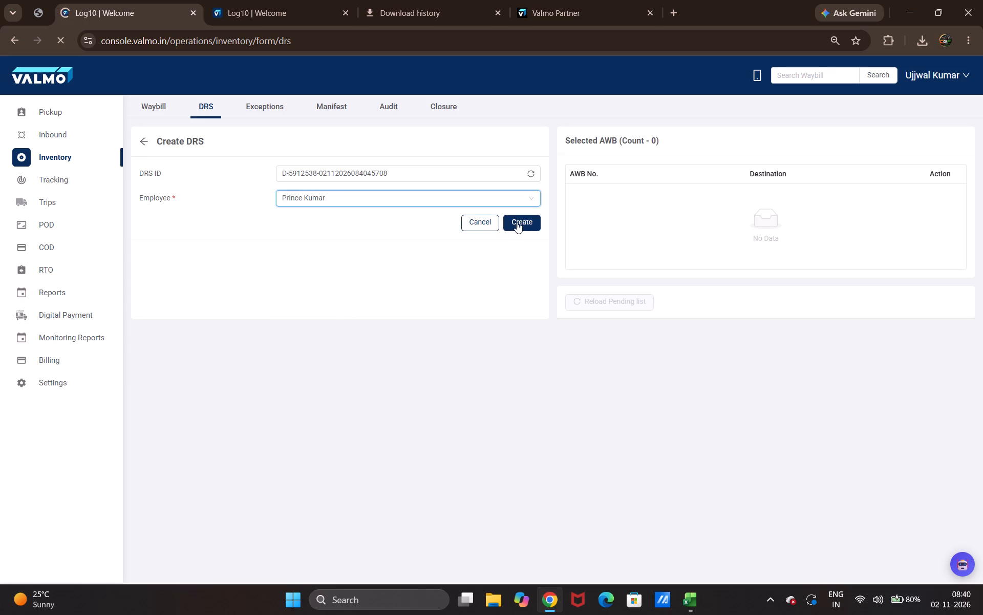
pyautogui.click(517, 222)
pyautogui.click(348, 262)
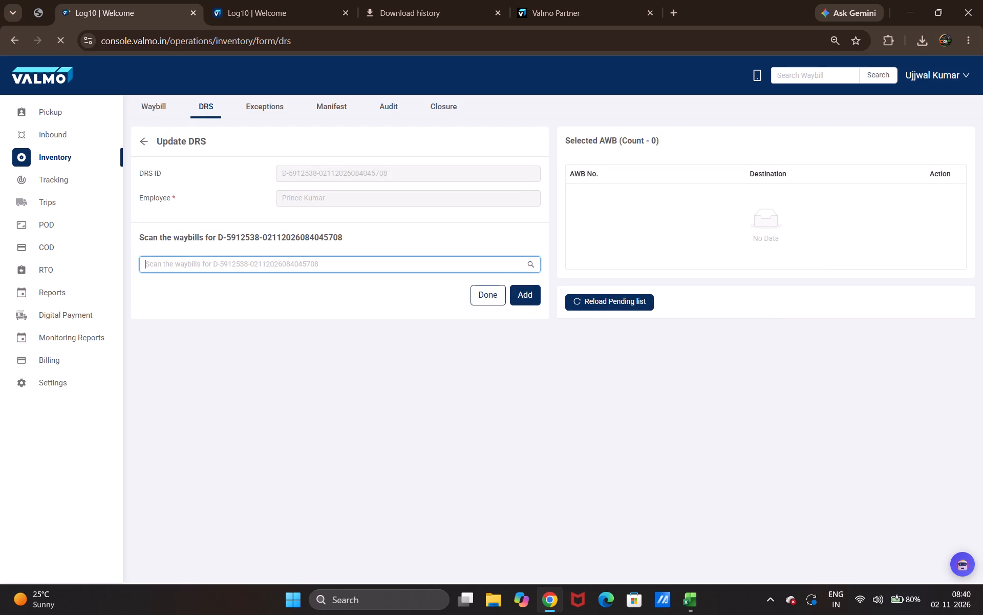
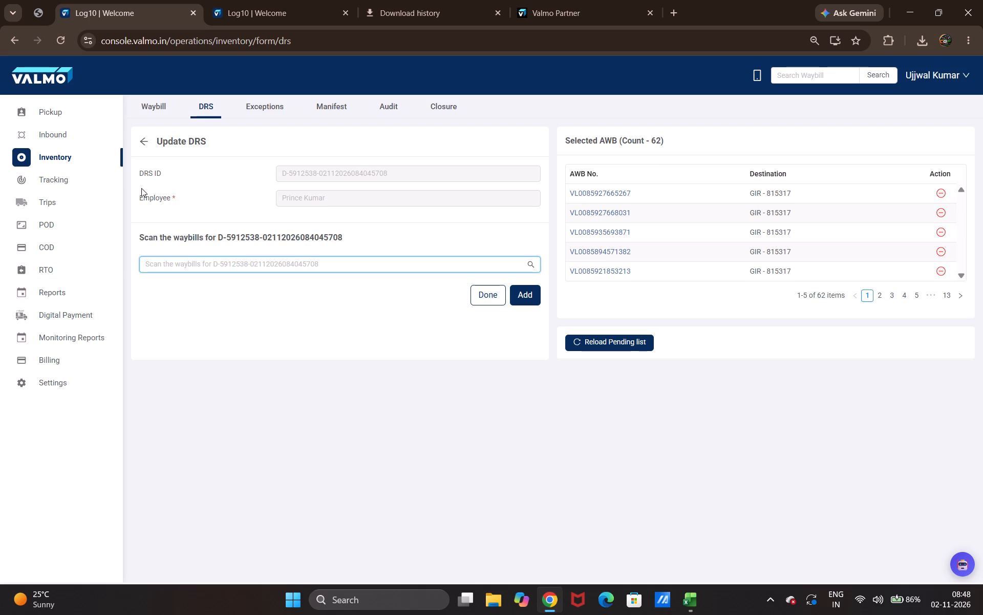
# Finish the waybill scanning for Prince's DRS and assign all five suggested reverse shipments to him.
pyautogui.click(477, 294)
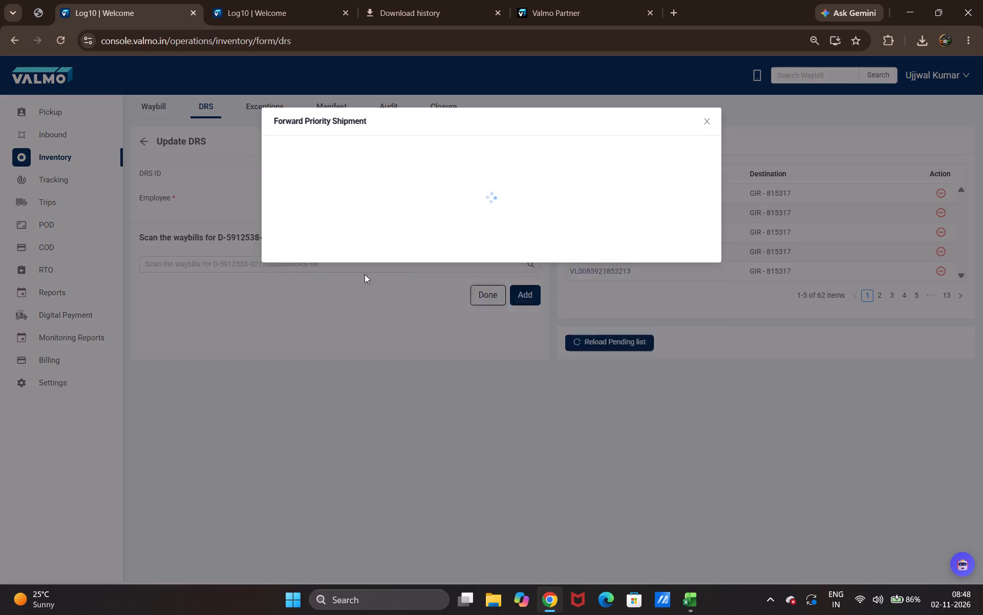
pyautogui.click(482, 339)
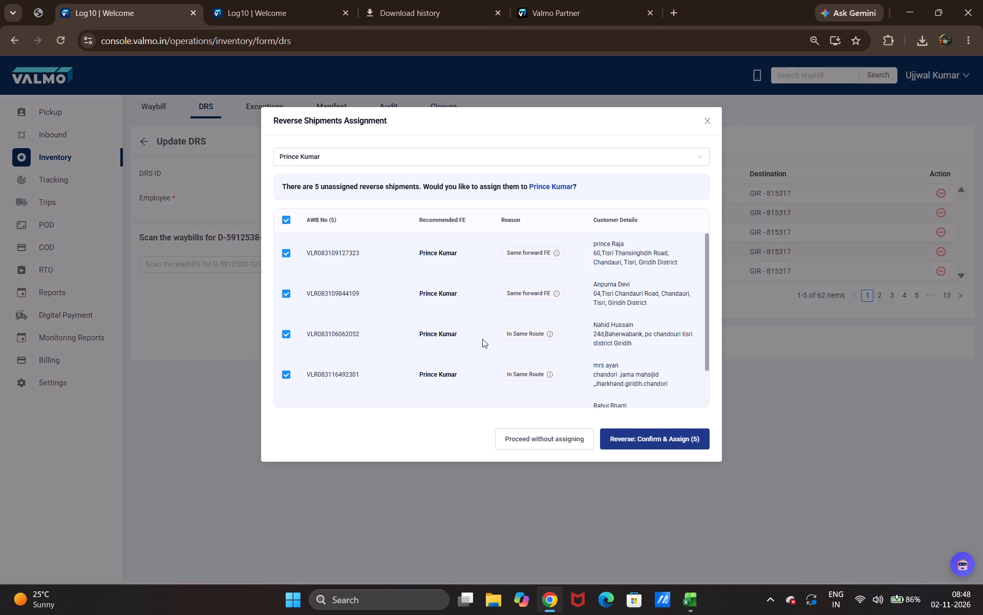
pyautogui.scroll(-13, 407, 311)
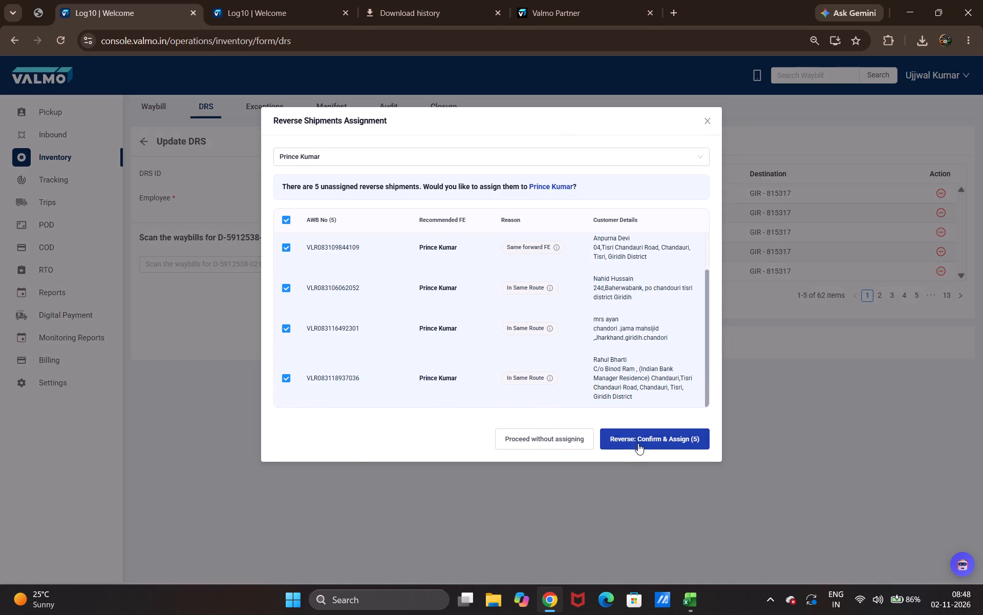
pyautogui.click(653, 441)
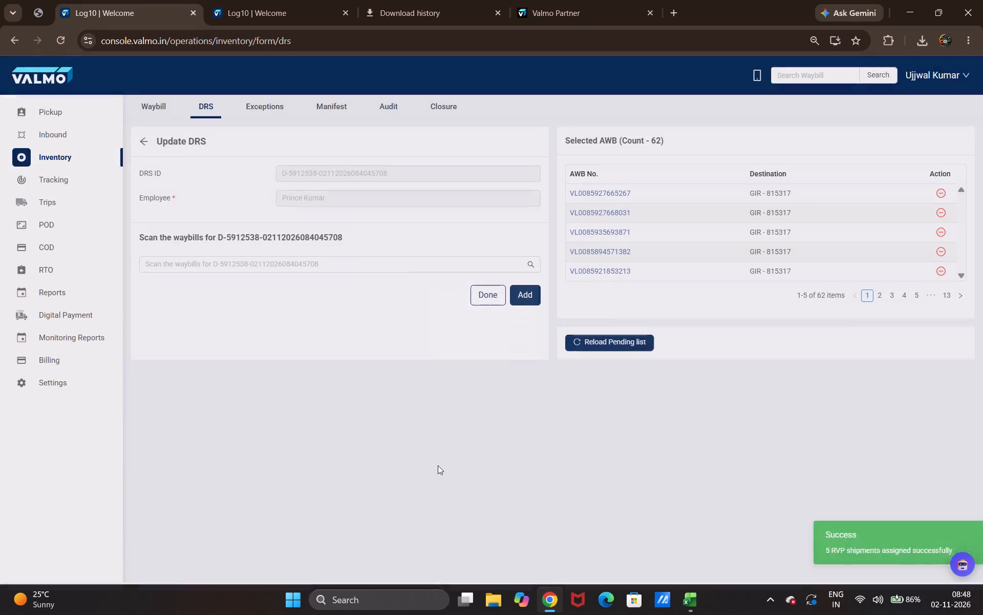
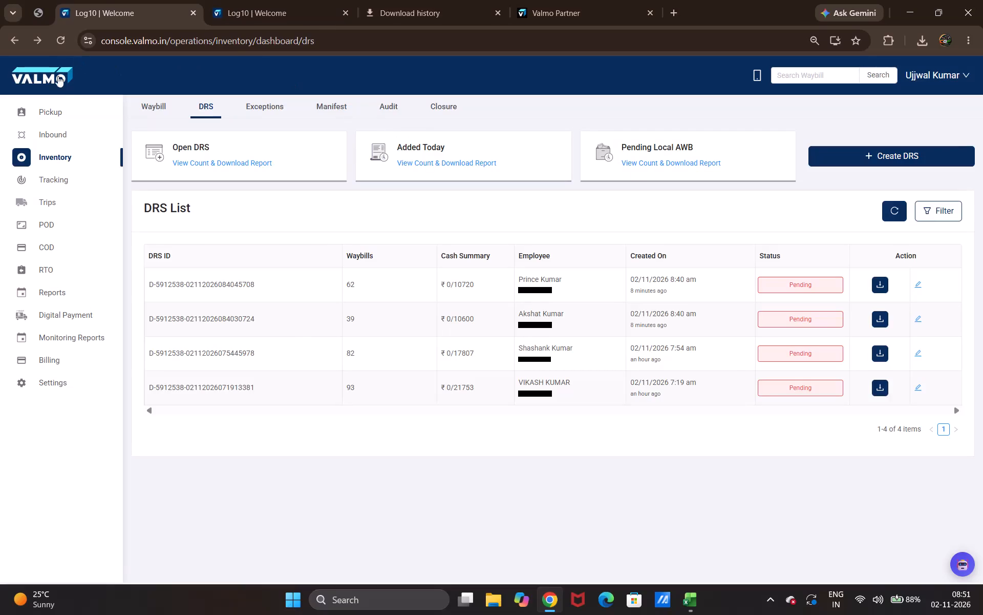
# Review today's pickup events and the reverse pickup list for the assignment status of the pickups.
pyautogui.click(54, 107)
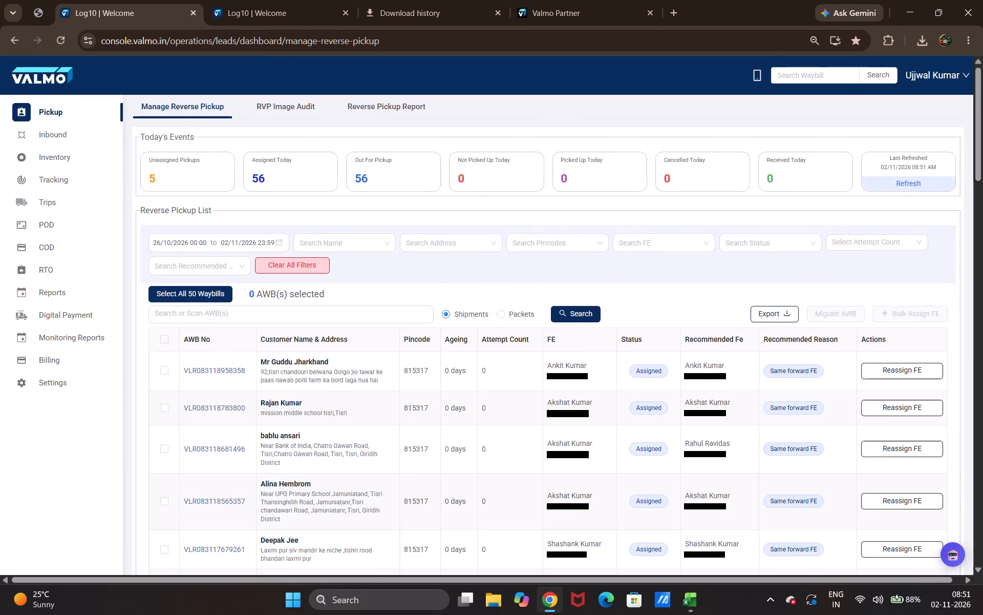
pyautogui.scroll(-11, 476, 251)
pyautogui.scroll(15, 481, 255)
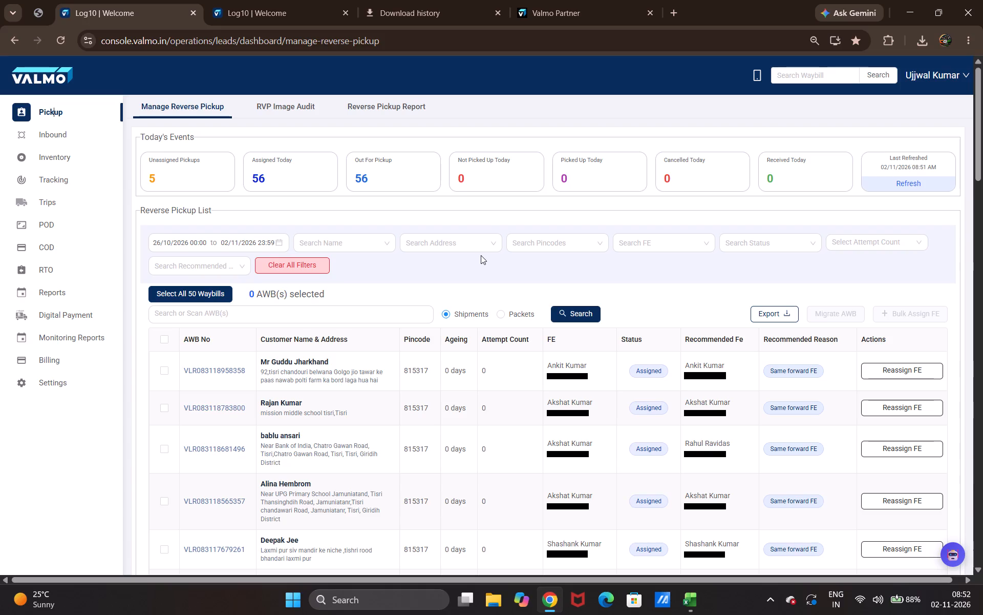
pyautogui.click(58, 180)
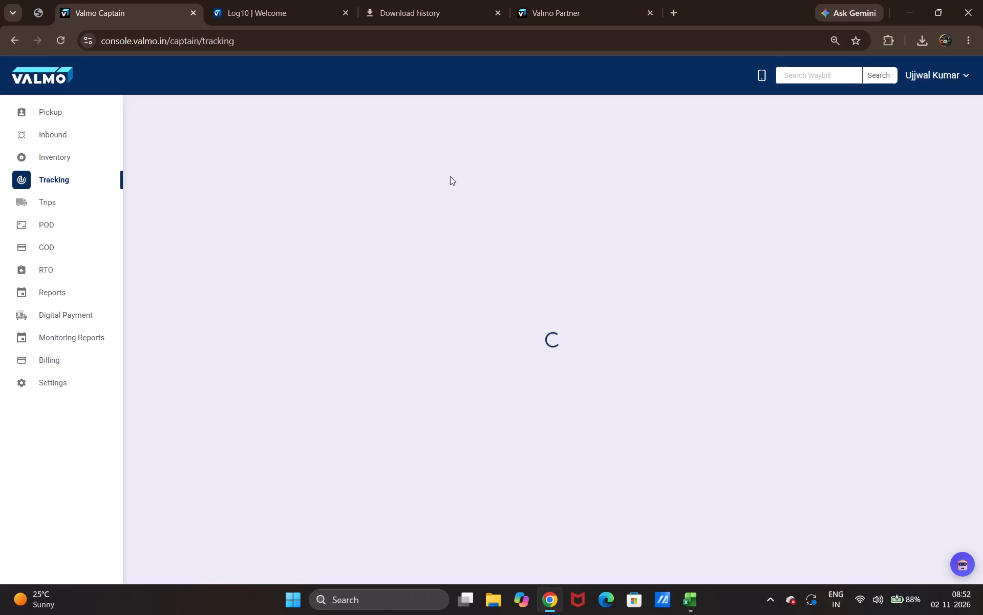
pyautogui.click(507, 207)
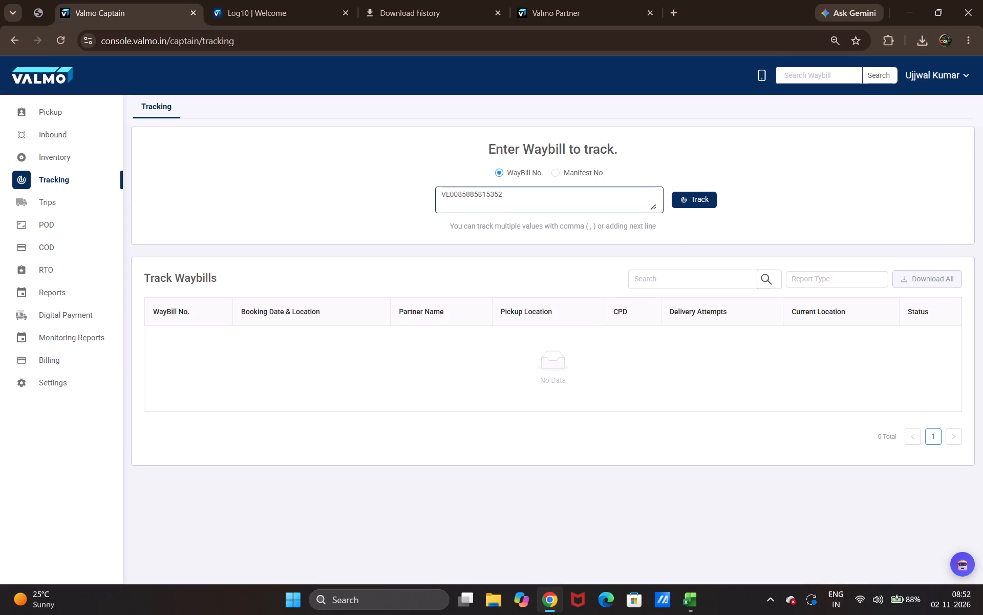
pyautogui.click(693, 197)
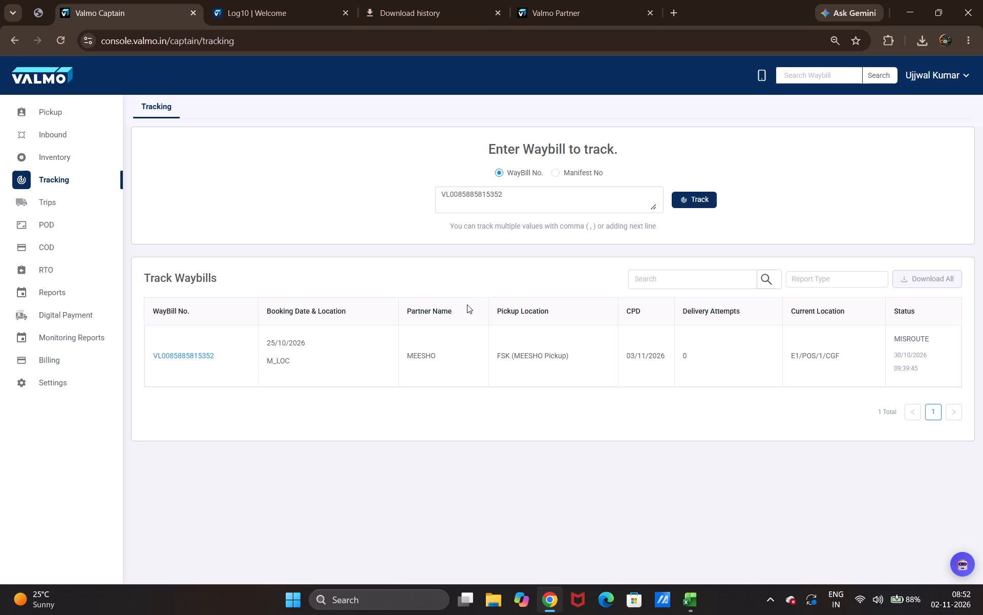
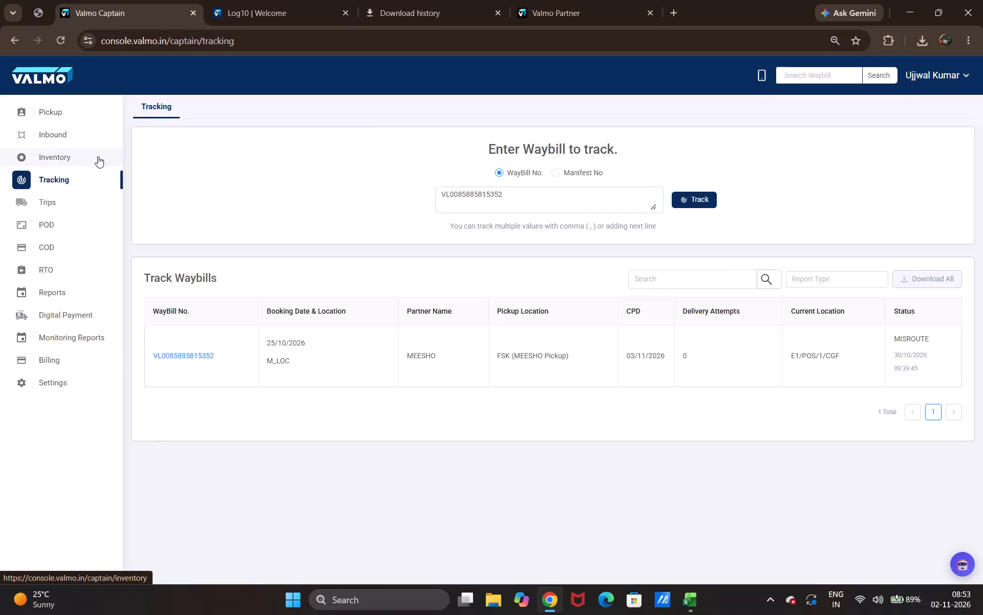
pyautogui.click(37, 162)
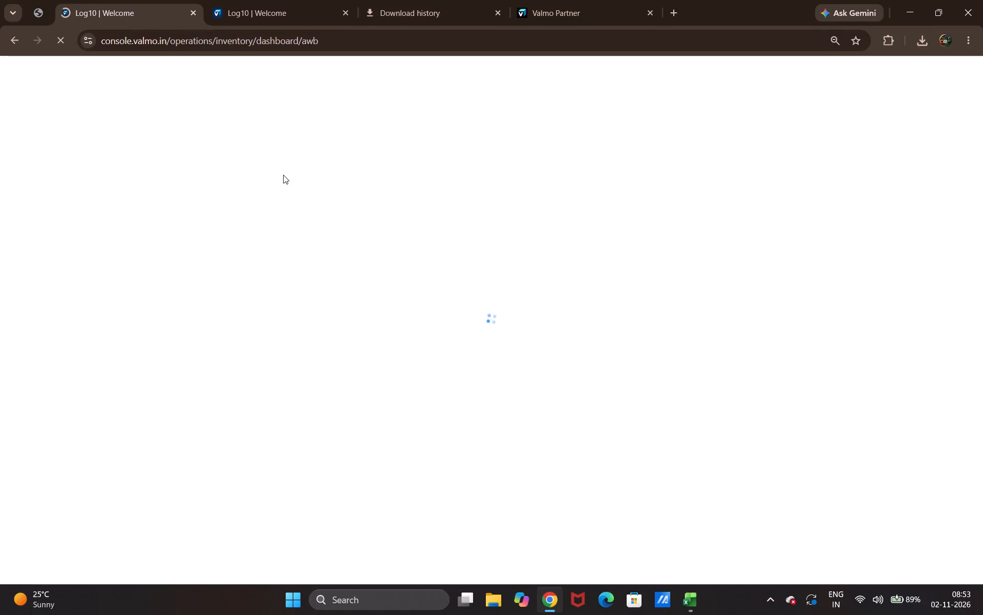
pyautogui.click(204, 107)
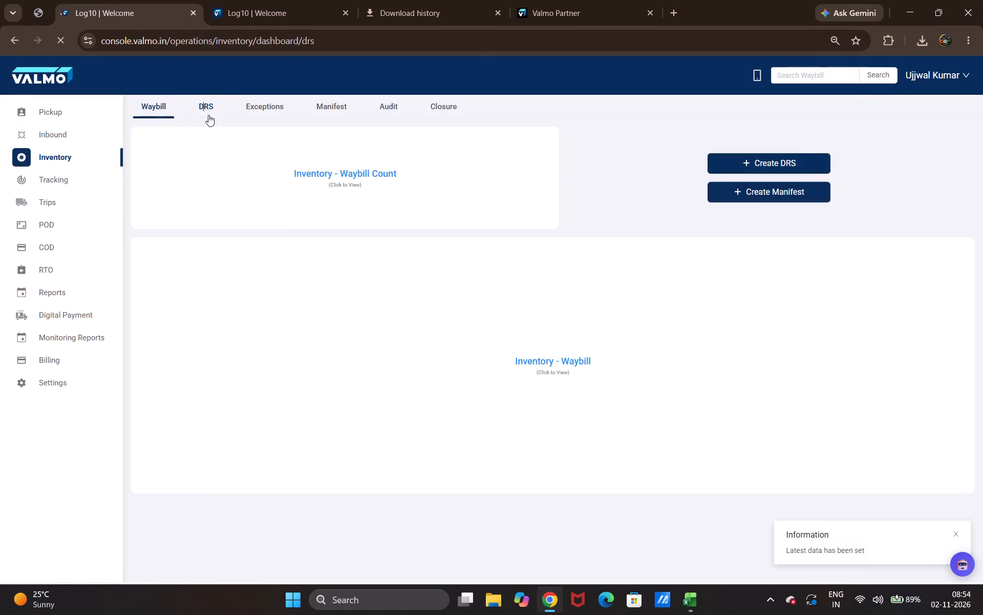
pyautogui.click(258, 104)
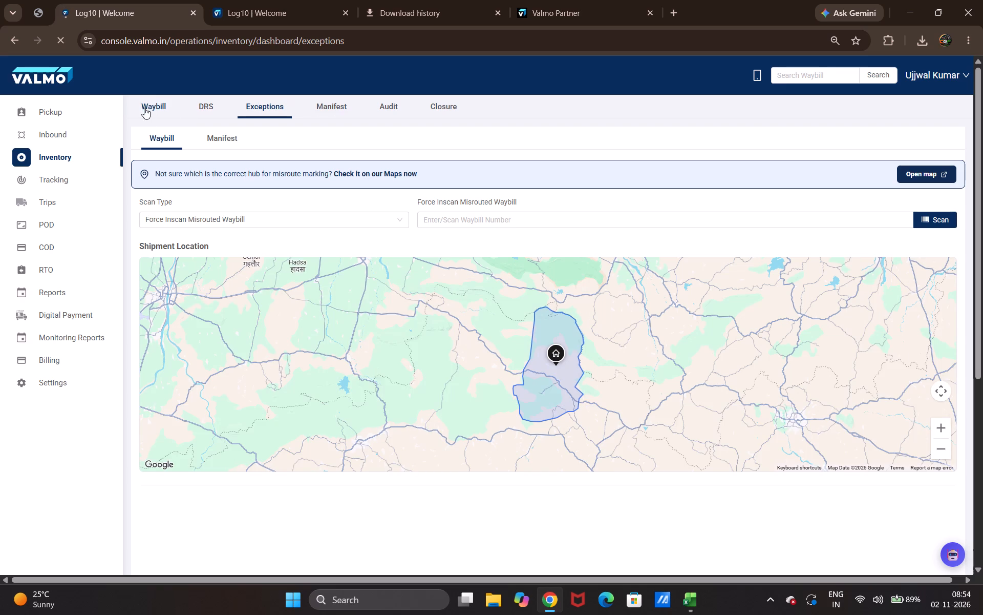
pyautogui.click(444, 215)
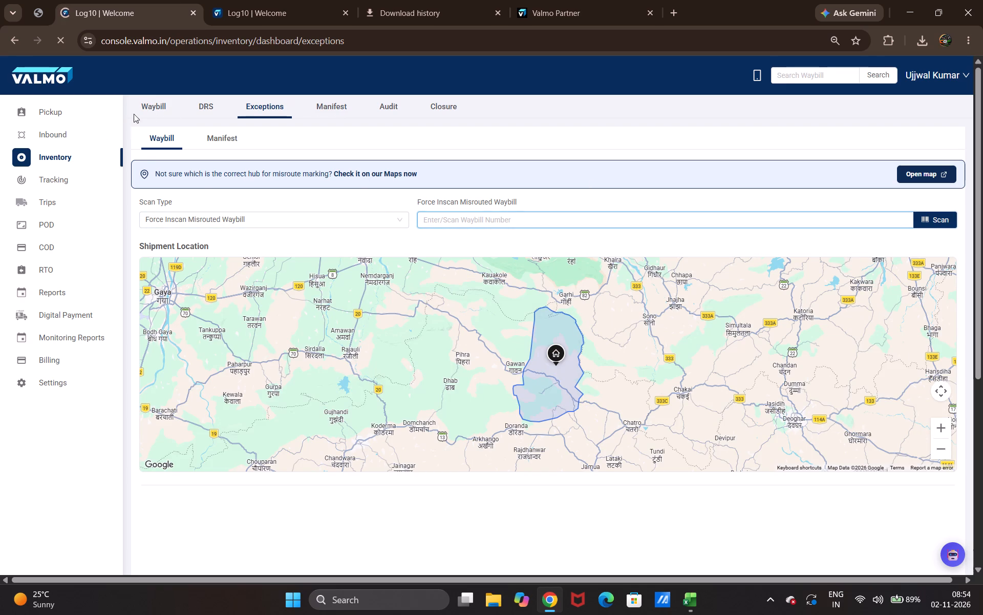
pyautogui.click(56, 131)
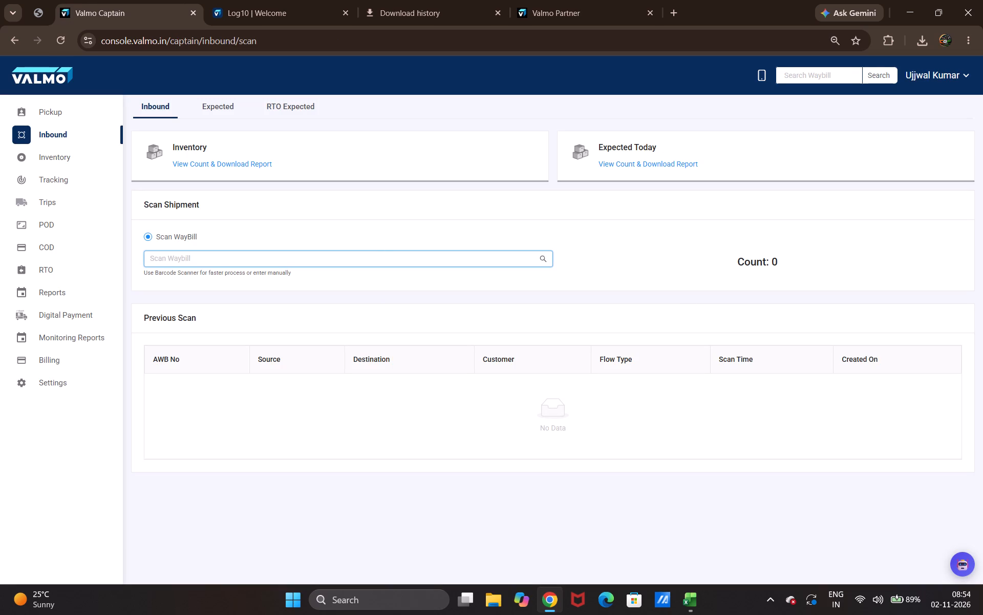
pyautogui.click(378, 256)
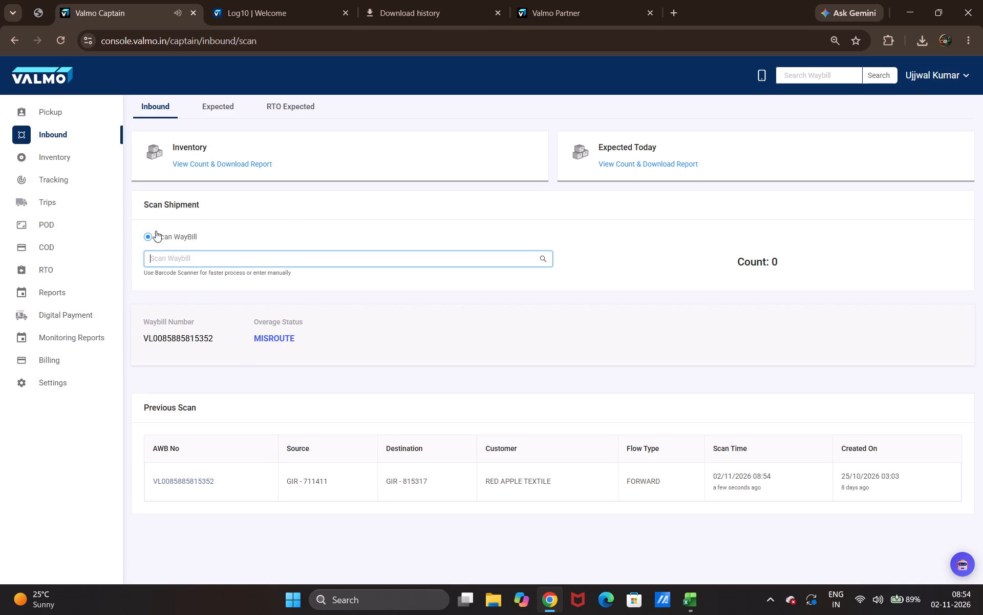
pyautogui.click(58, 177)
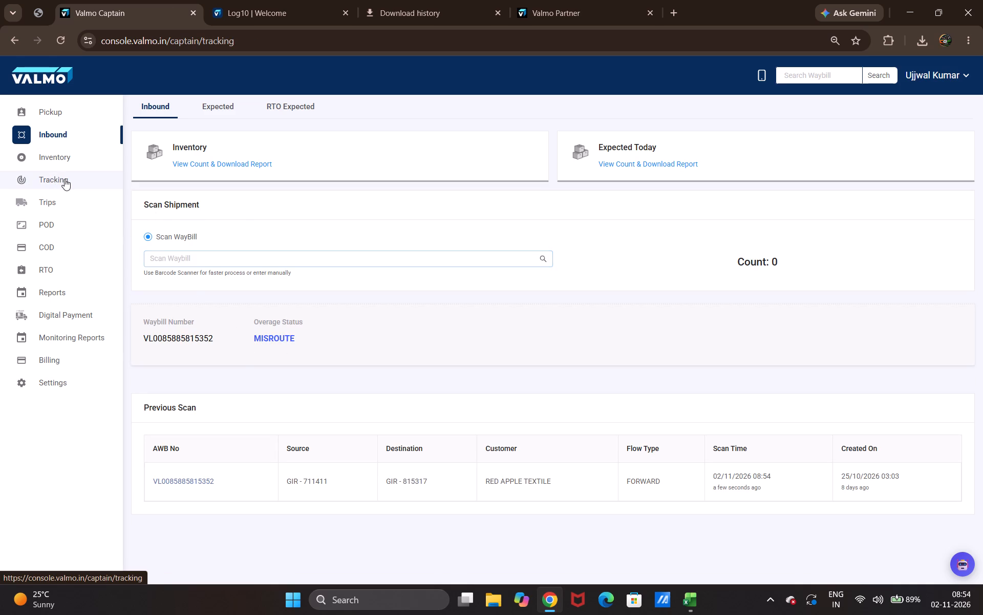
pyautogui.click(482, 206)
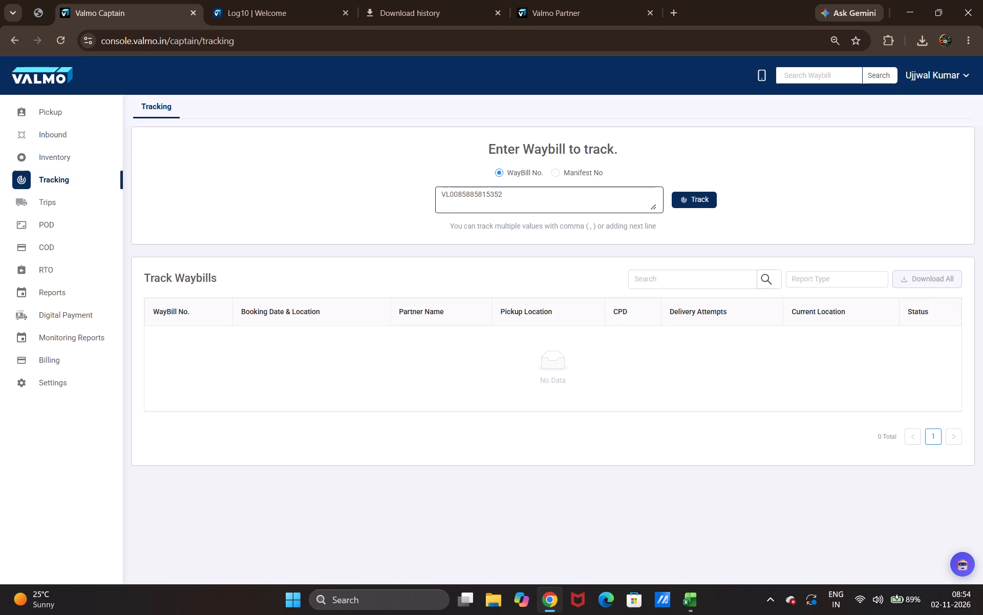
pyautogui.click(701, 207)
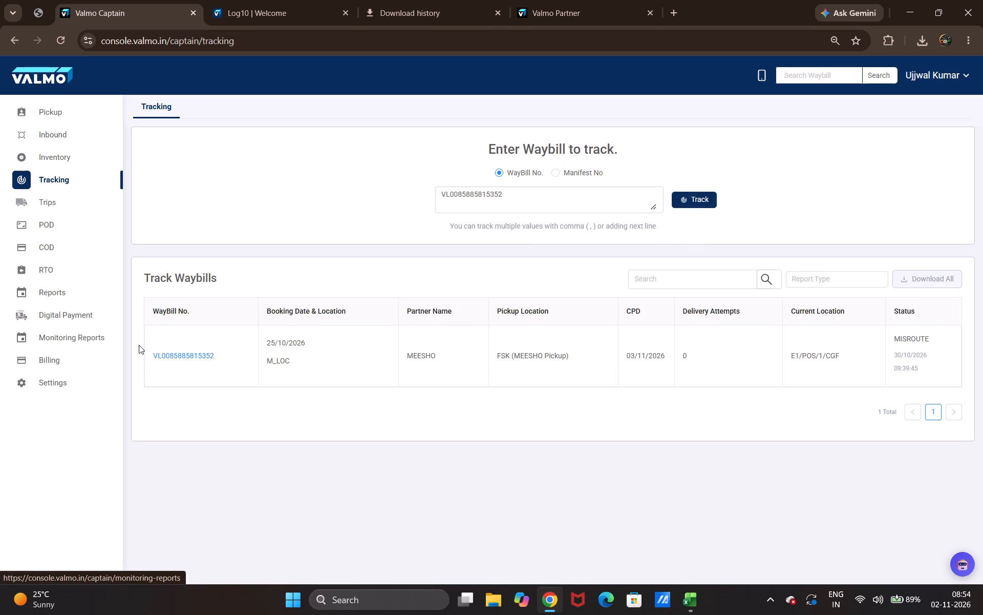
pyautogui.click(198, 354)
pyautogui.scroll(-4, 741, 365)
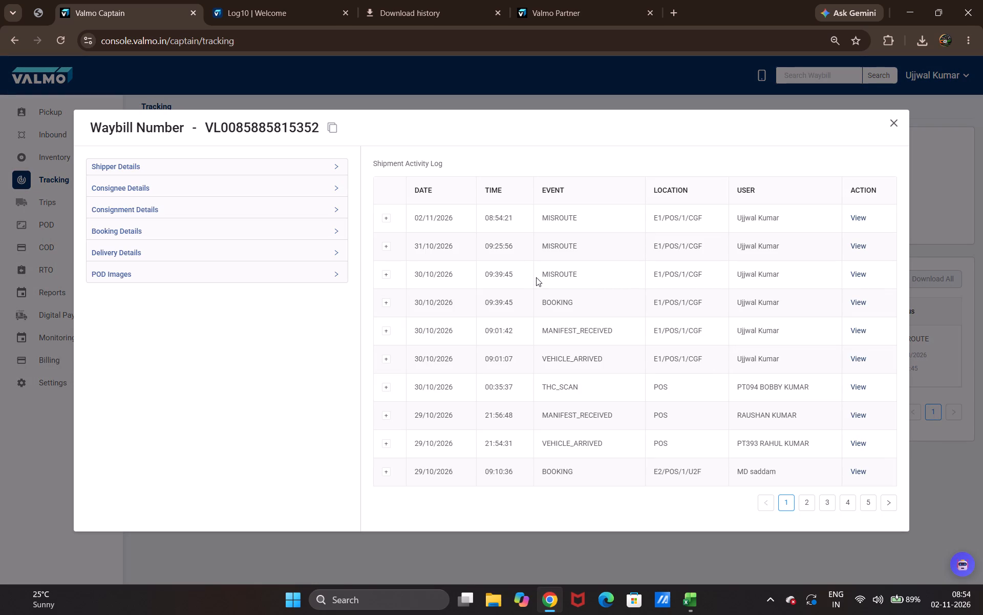
pyautogui.scroll(4, 533, 277)
pyautogui.click(890, 119)
pyautogui.click(48, 159)
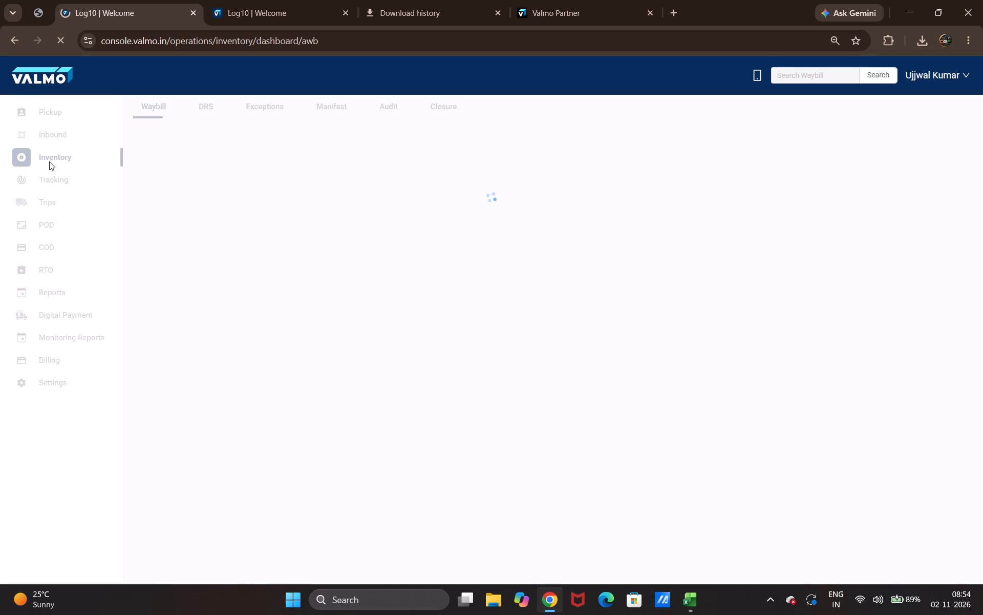
pyautogui.click(48, 132)
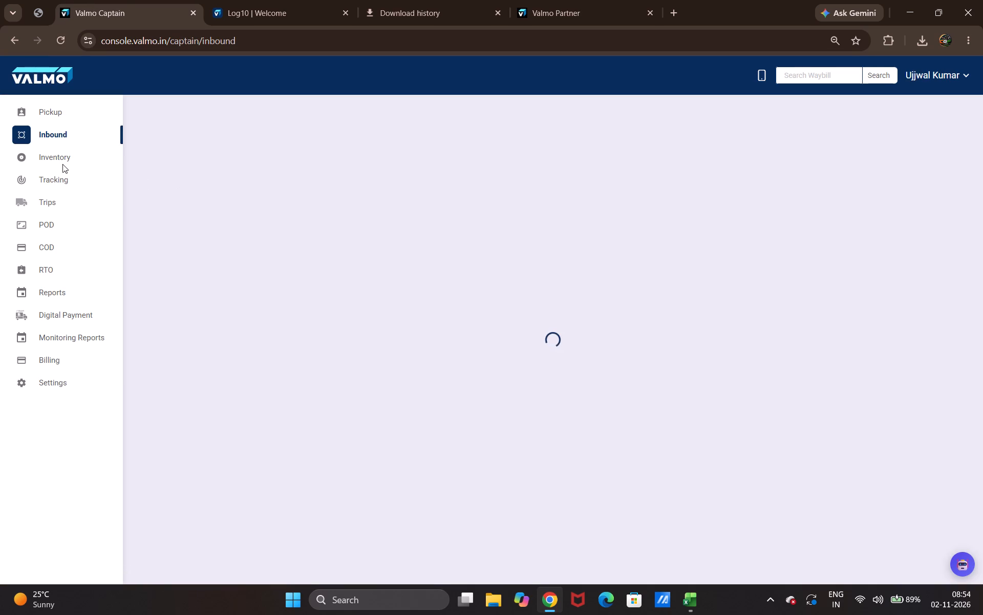
pyautogui.click(56, 160)
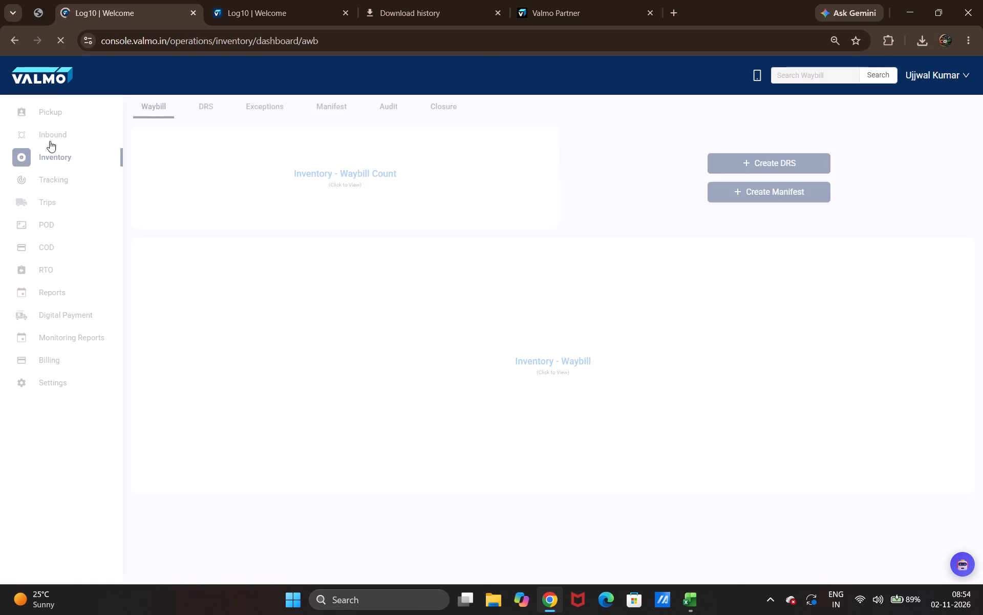
pyautogui.click(259, 105)
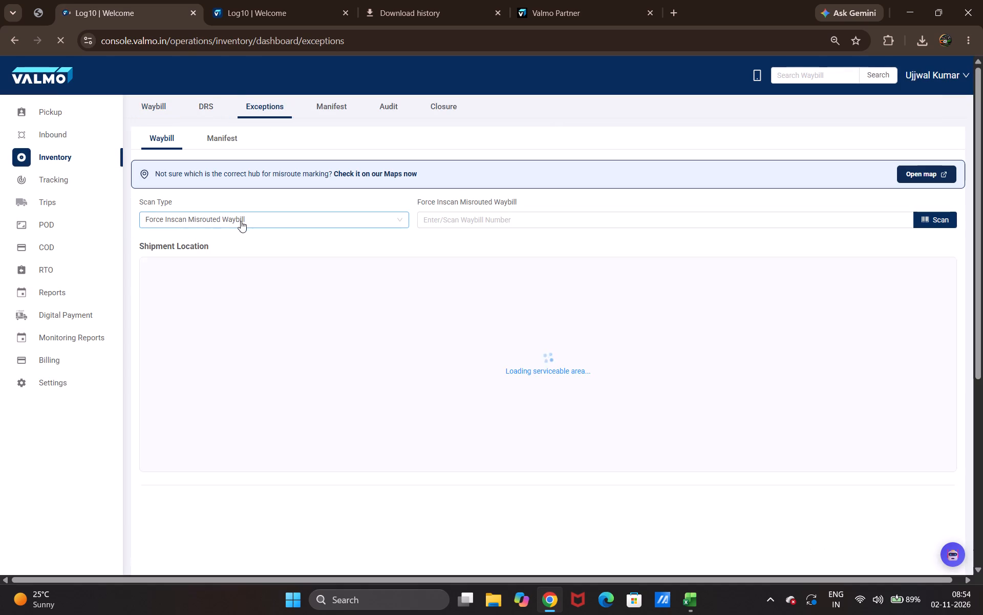
pyautogui.click(242, 218)
pyautogui.click(433, 218)
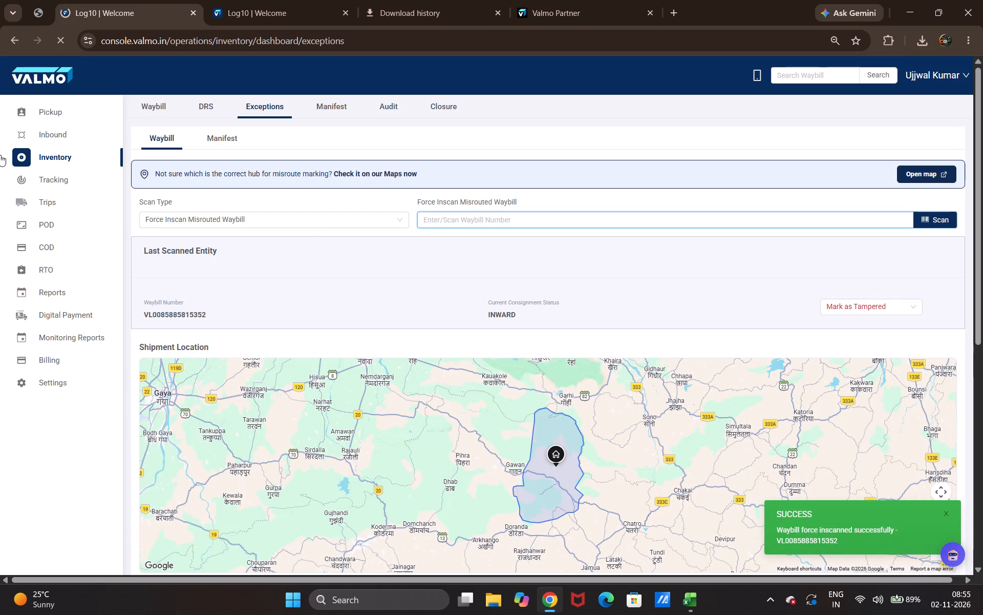
pyautogui.click(60, 137)
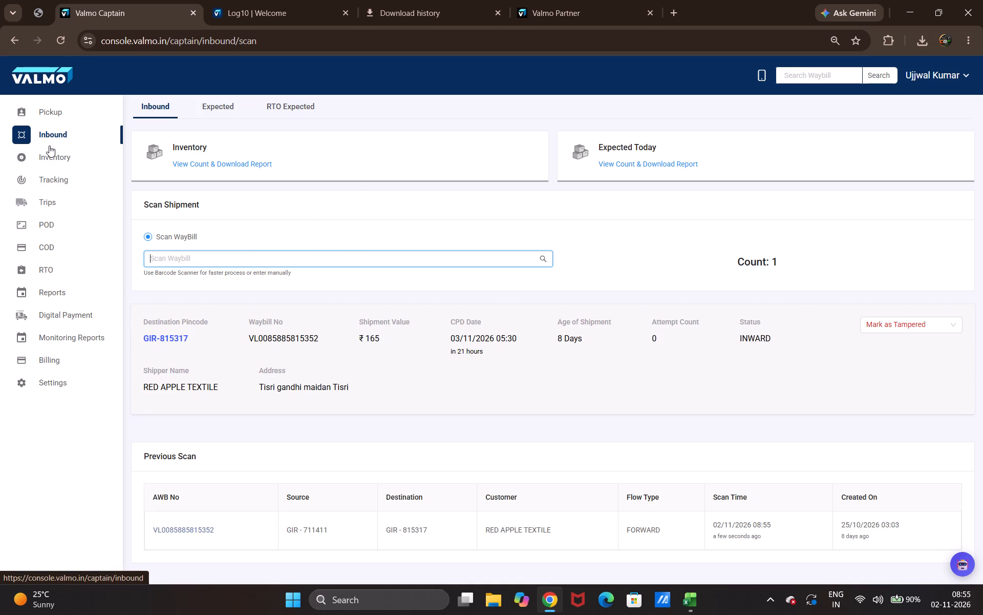
pyautogui.click(59, 161)
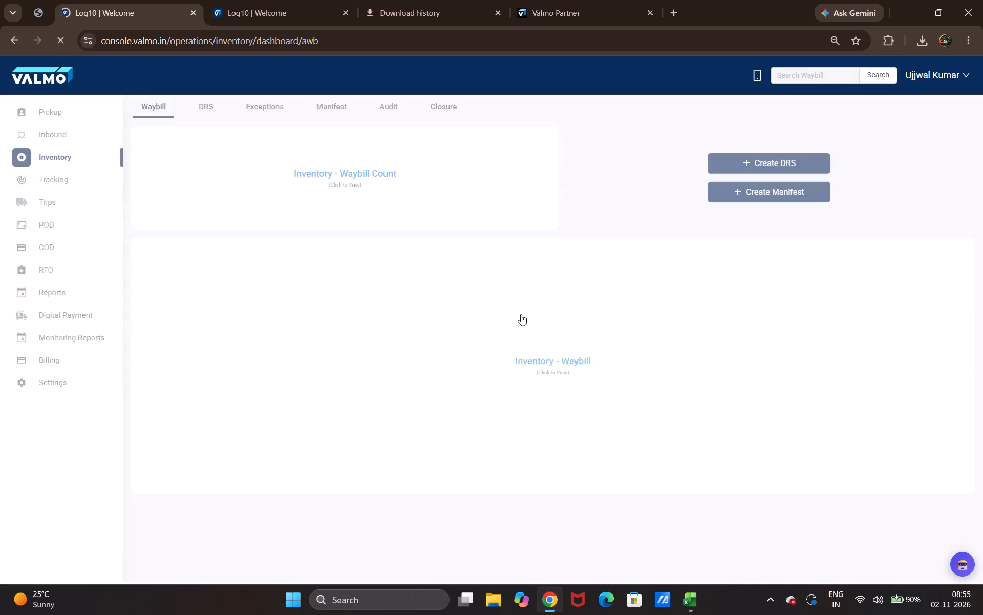
pyautogui.click(203, 103)
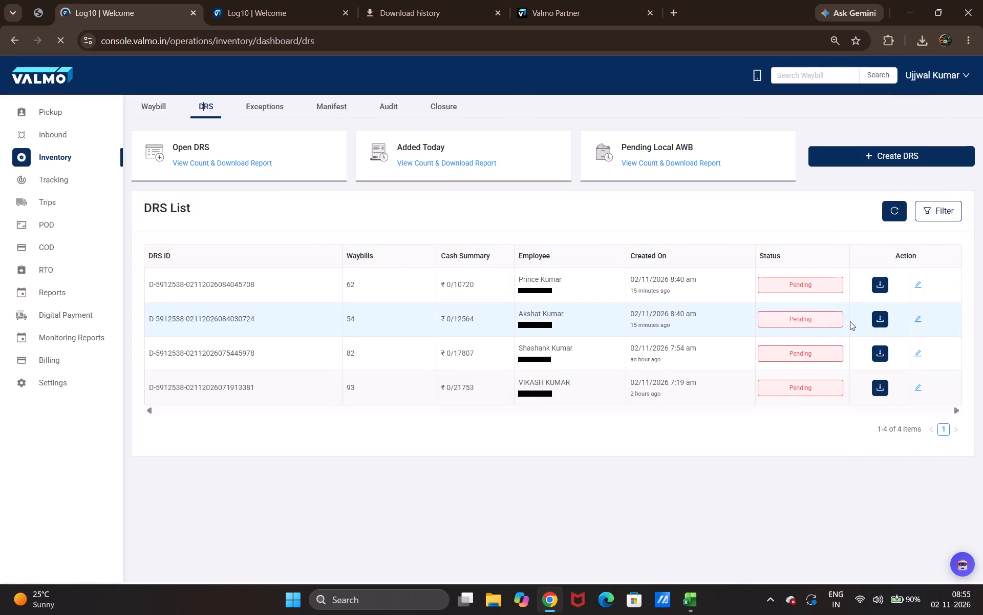
pyautogui.click(912, 318)
pyautogui.click(915, 317)
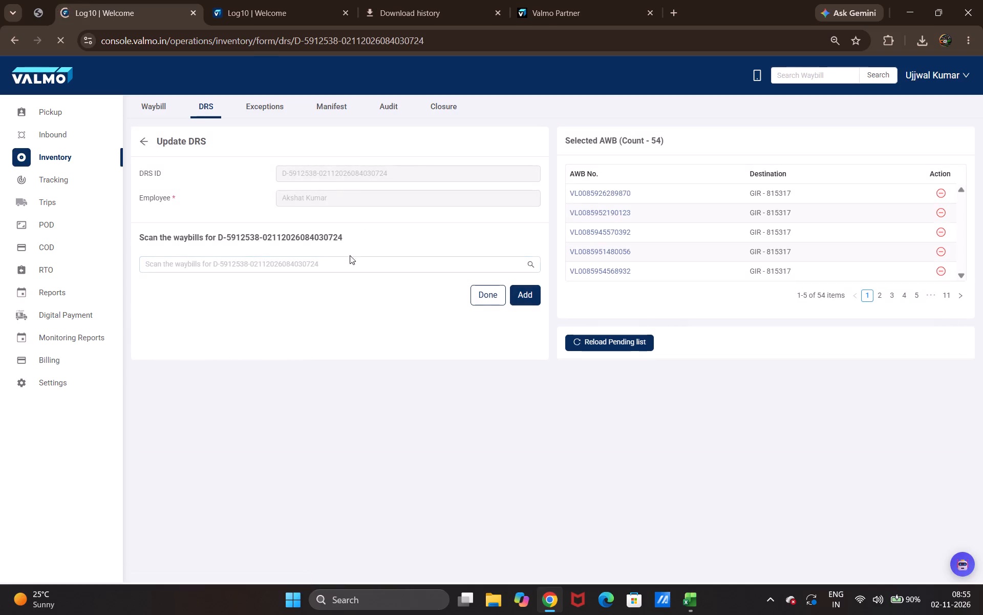
pyautogui.click(354, 263)
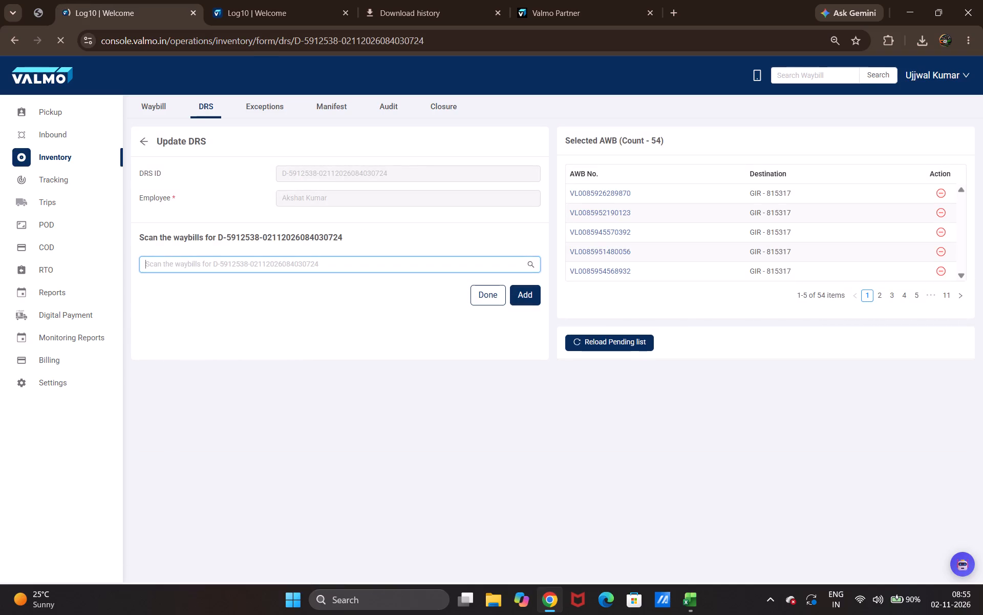
pyautogui.click(480, 299)
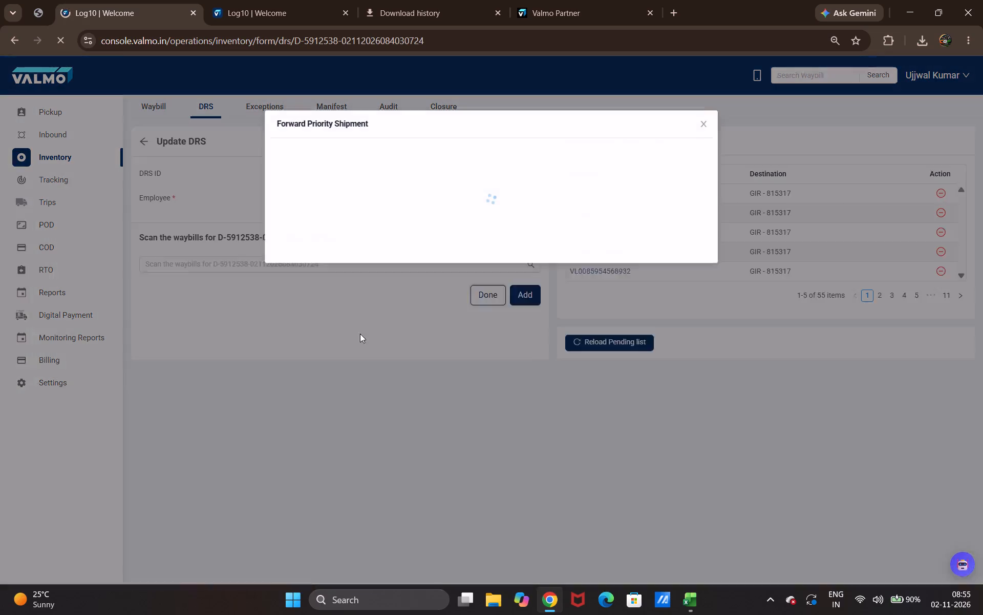
pyautogui.click(461, 349)
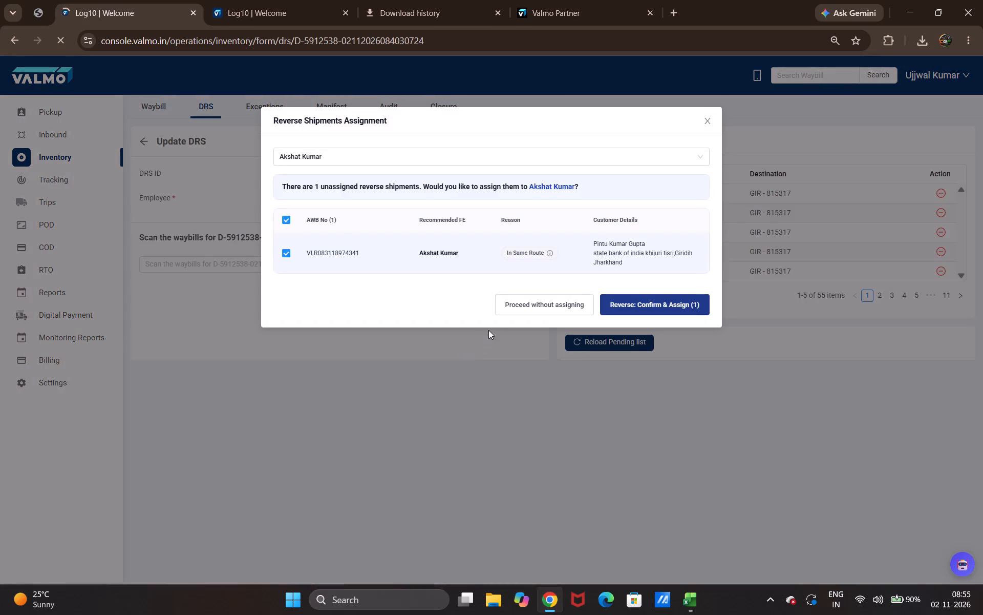
pyautogui.click(660, 304)
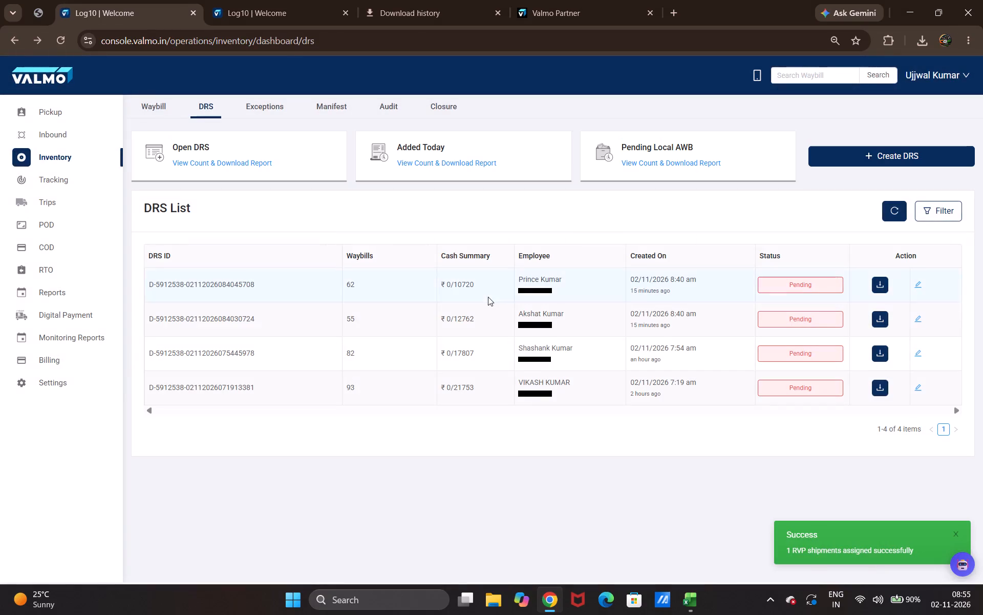
pyautogui.scroll(5, 274, 376)
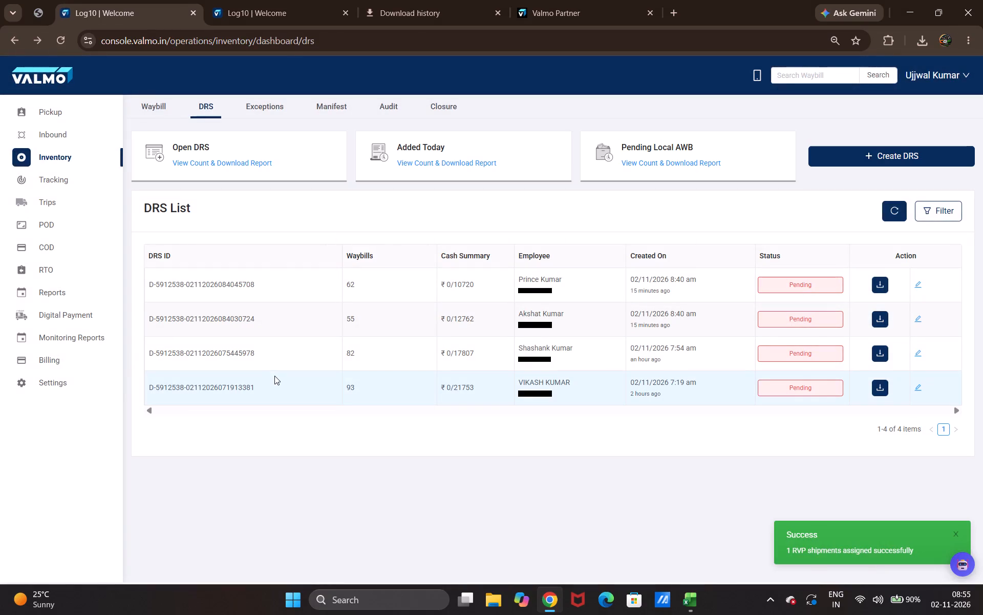
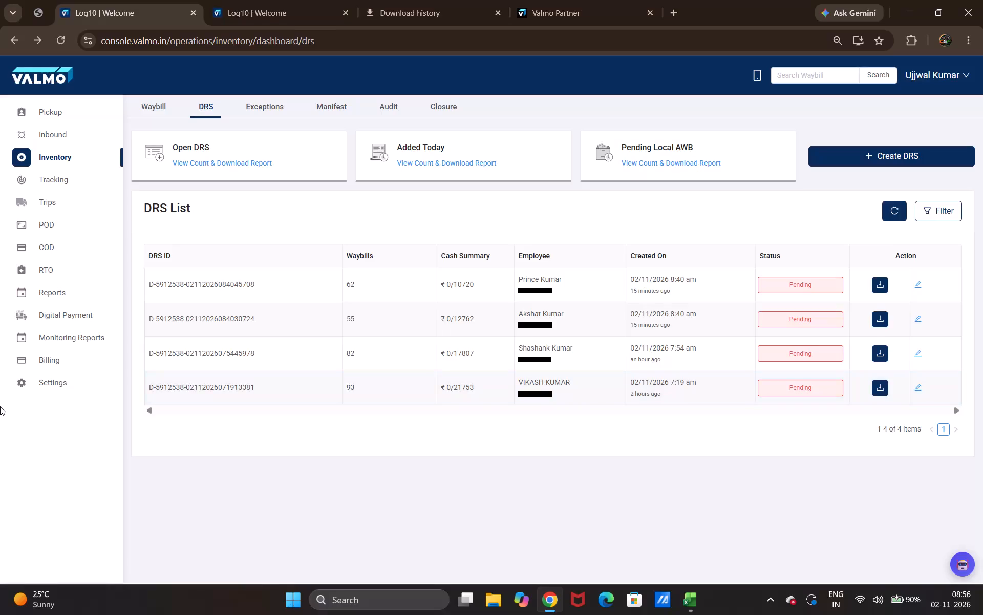
# Open the inventory's waybill dashboard to view the hub's current waybill overview.
pyautogui.click(160, 108)
pyautogui.click(335, 186)
pyautogui.click(543, 353)
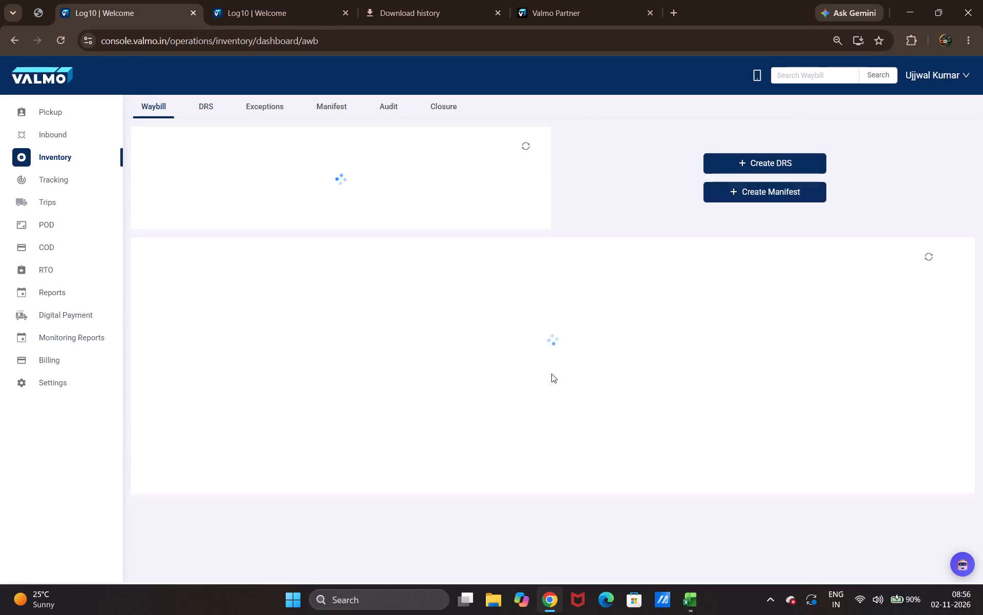
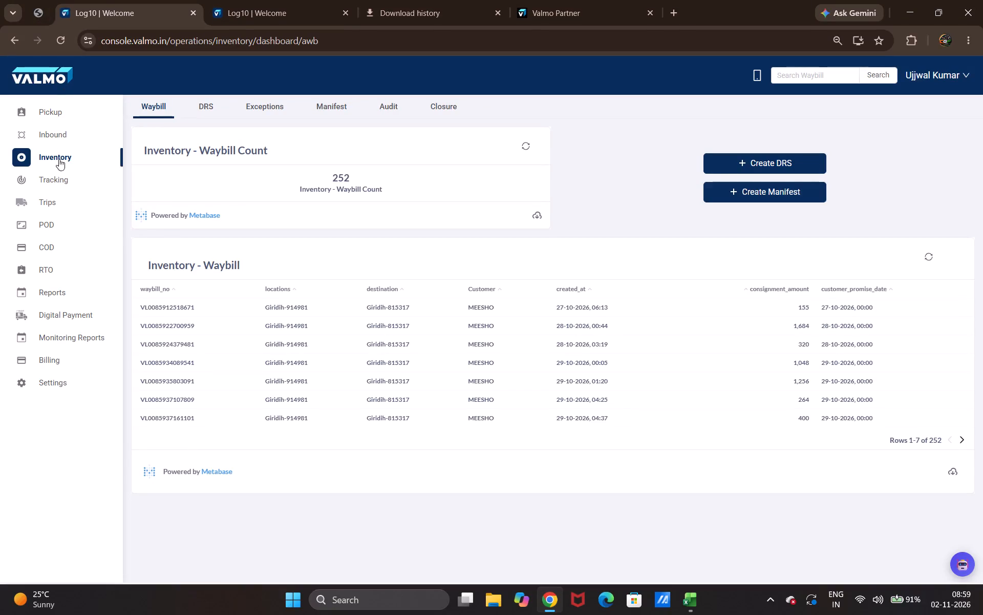
pyautogui.click(210, 105)
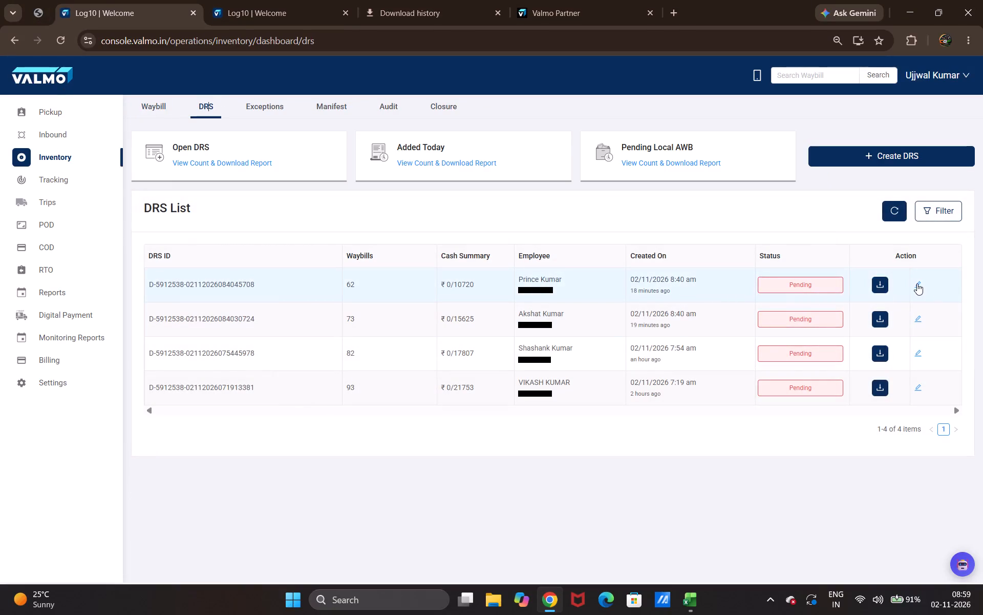
pyautogui.click(917, 283)
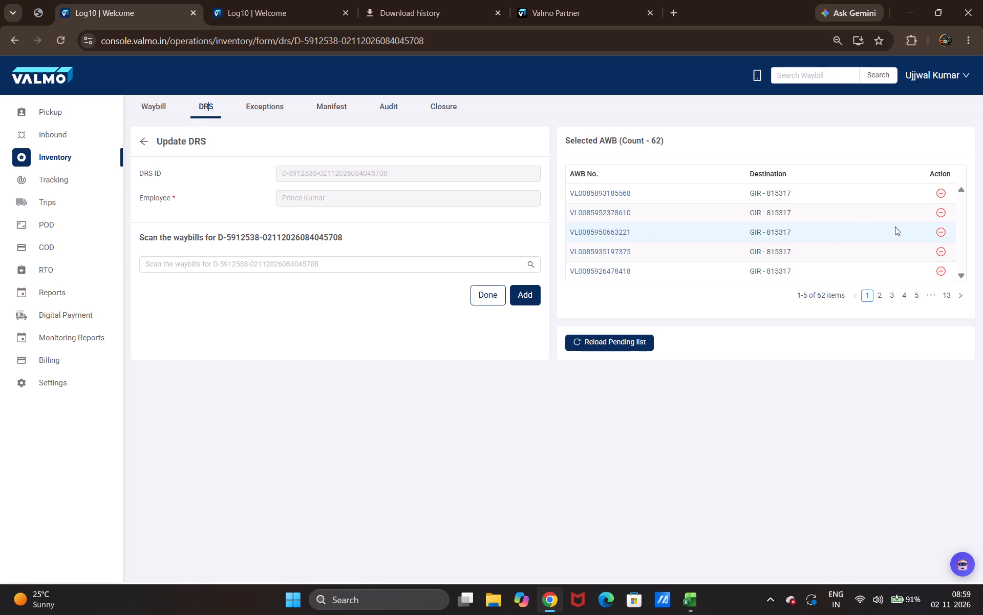
pyautogui.click(941, 231)
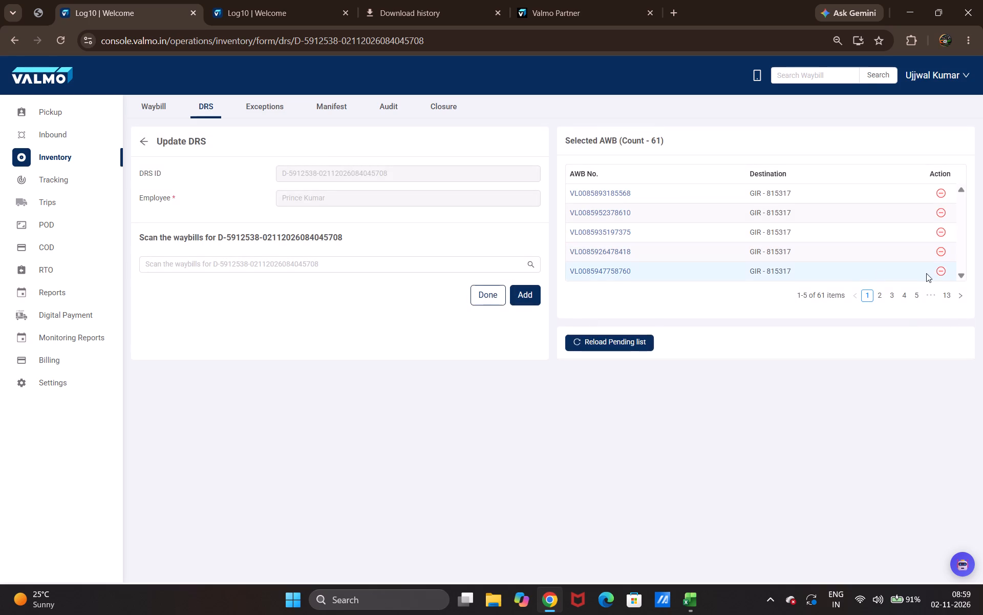
pyautogui.click(939, 270)
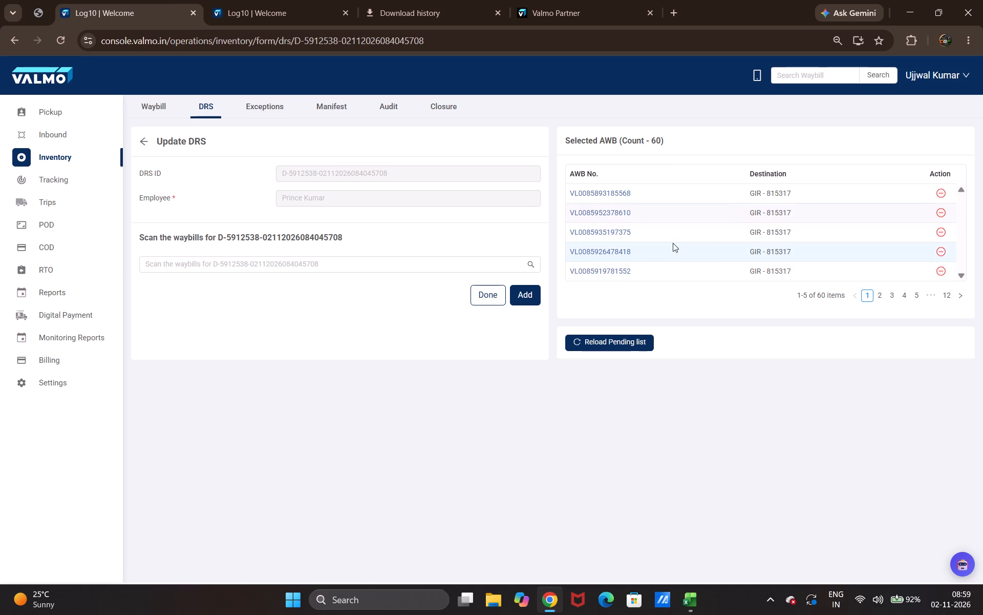
pyautogui.click(881, 295)
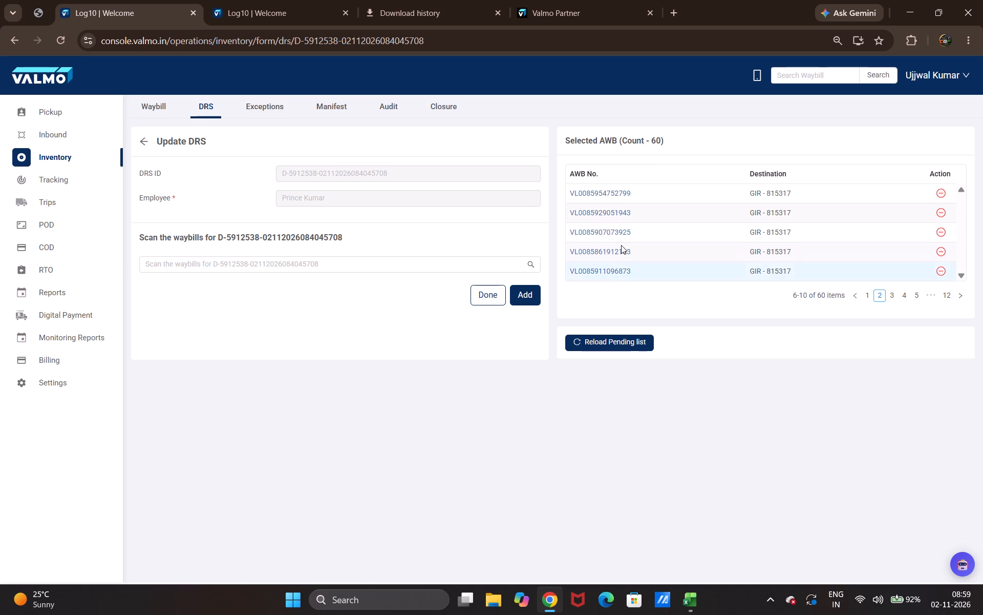
pyautogui.click(891, 294)
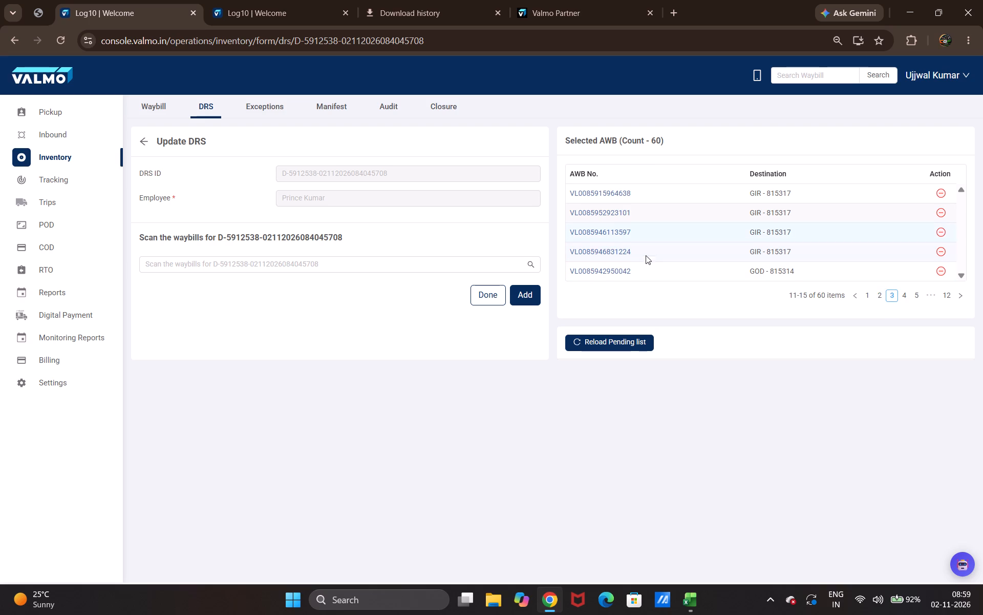
pyautogui.click(904, 296)
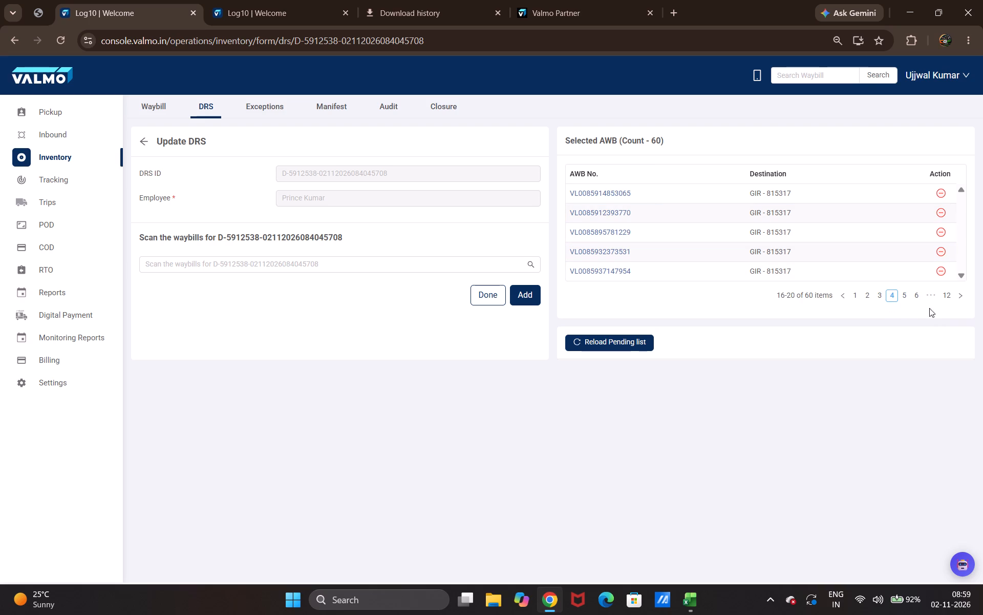
pyautogui.click(903, 294)
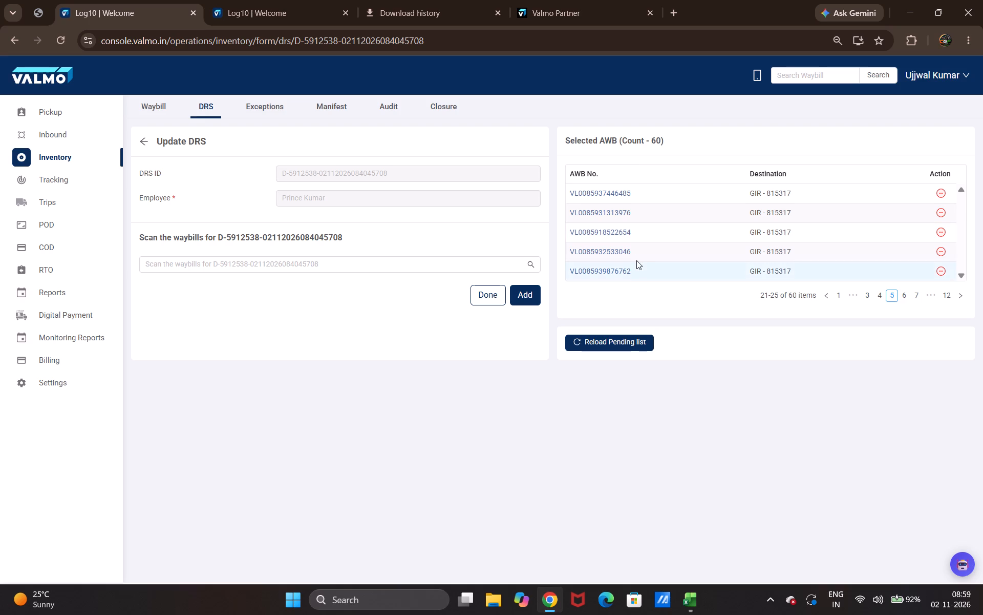
pyautogui.click(901, 295)
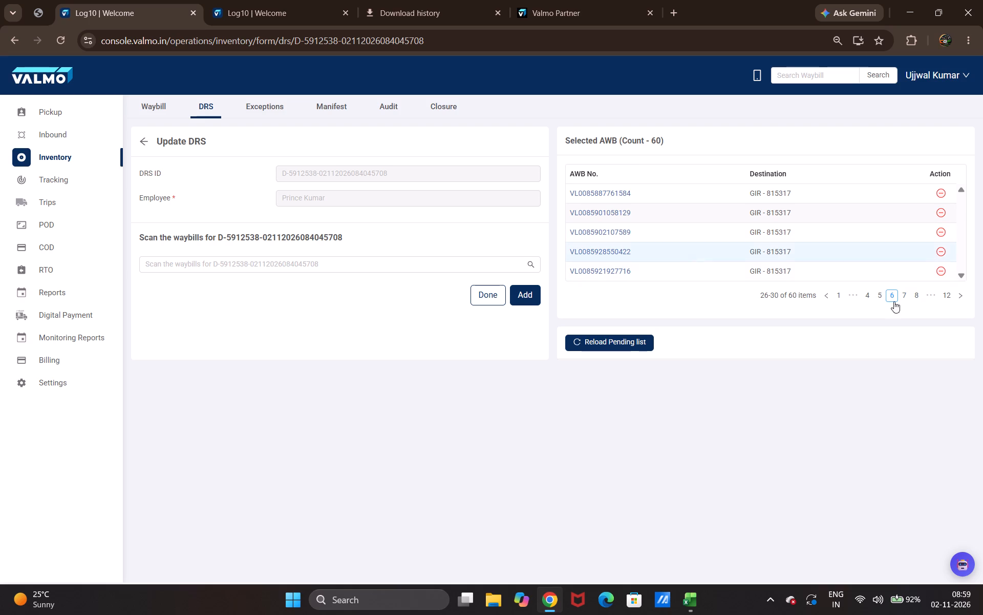
pyautogui.click(903, 295)
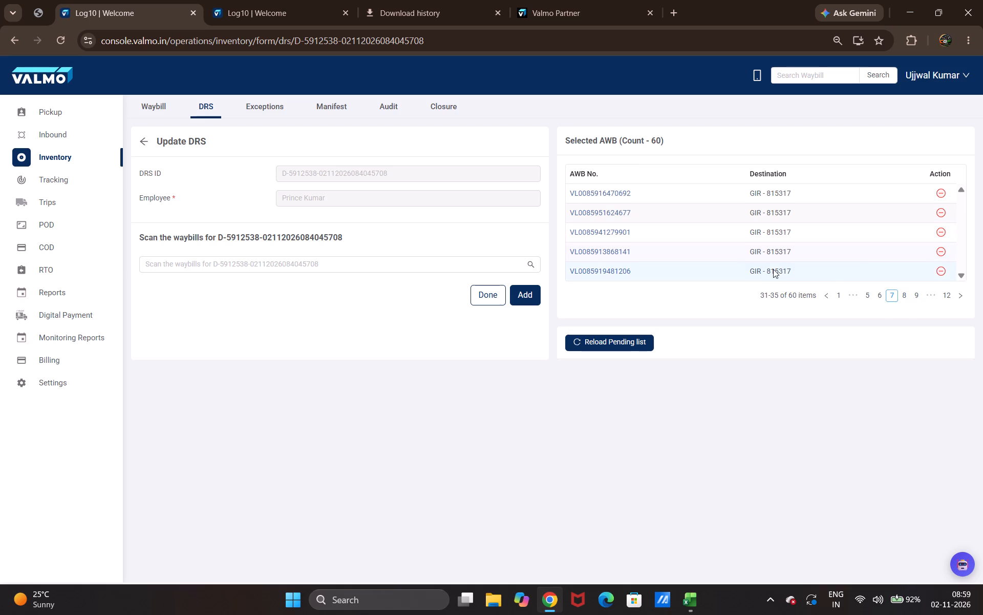
pyautogui.click(906, 296)
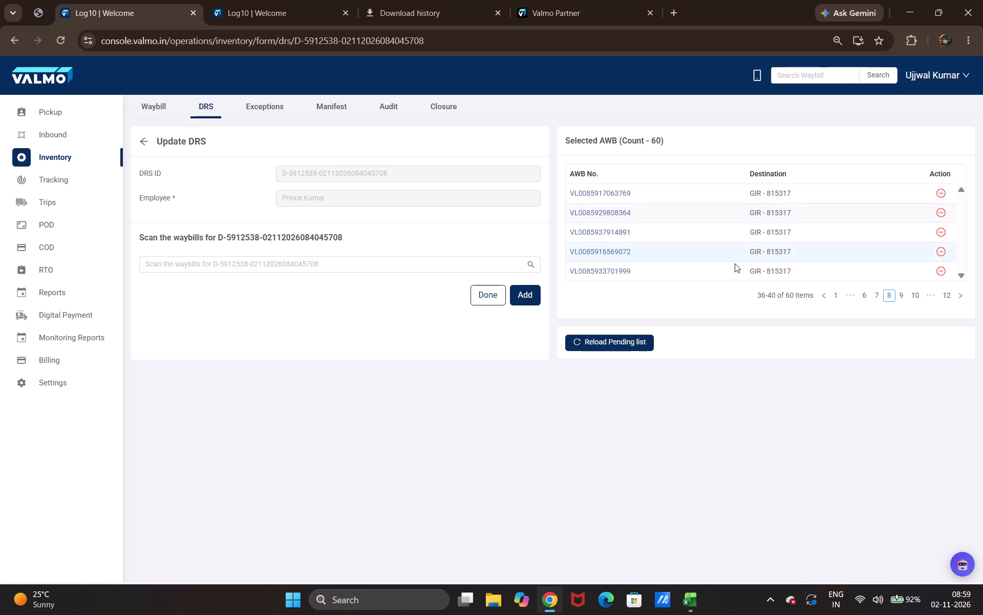
pyautogui.click(903, 296)
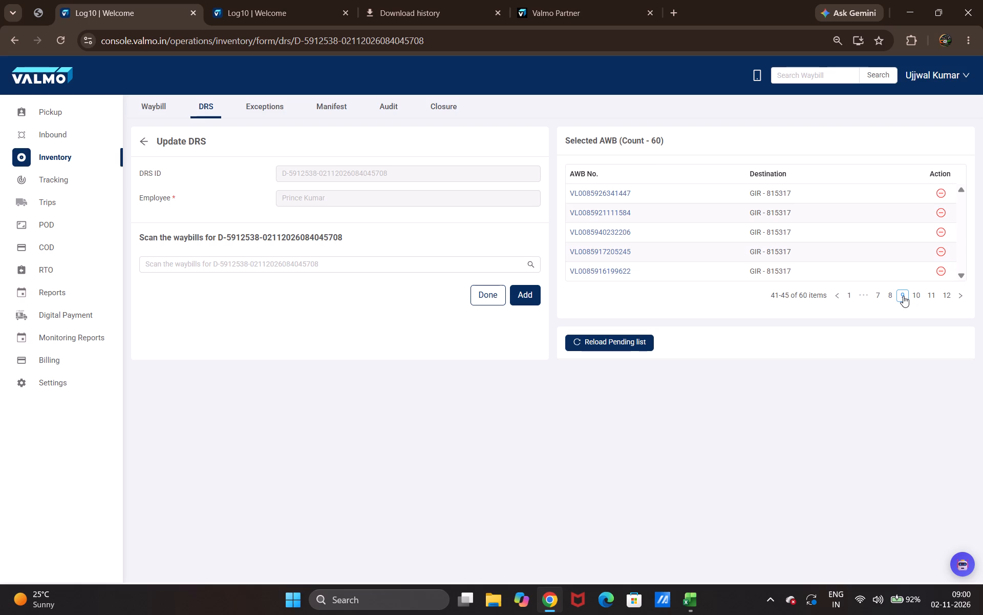
pyautogui.click(951, 297)
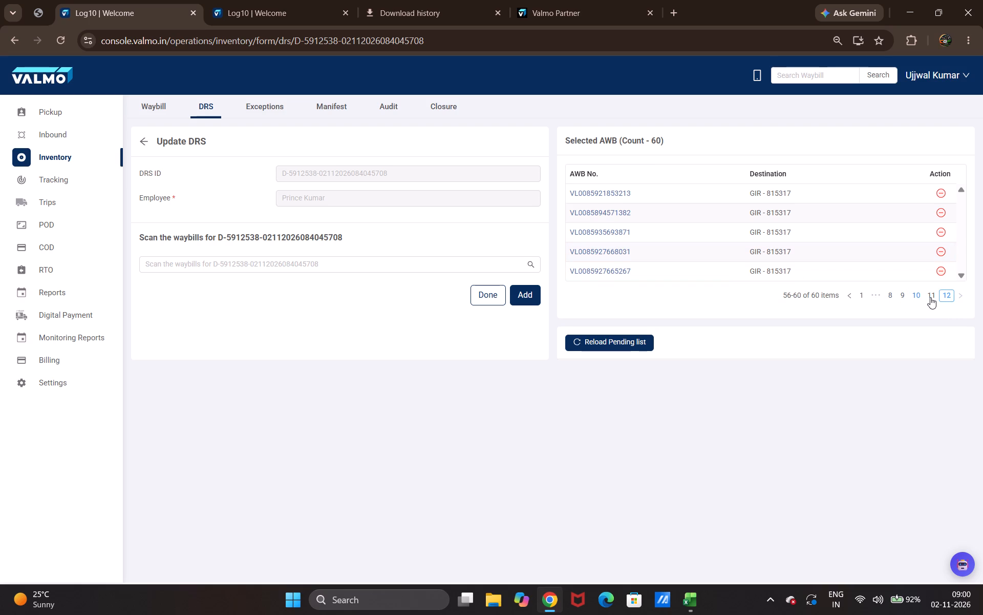
pyautogui.click(930, 297)
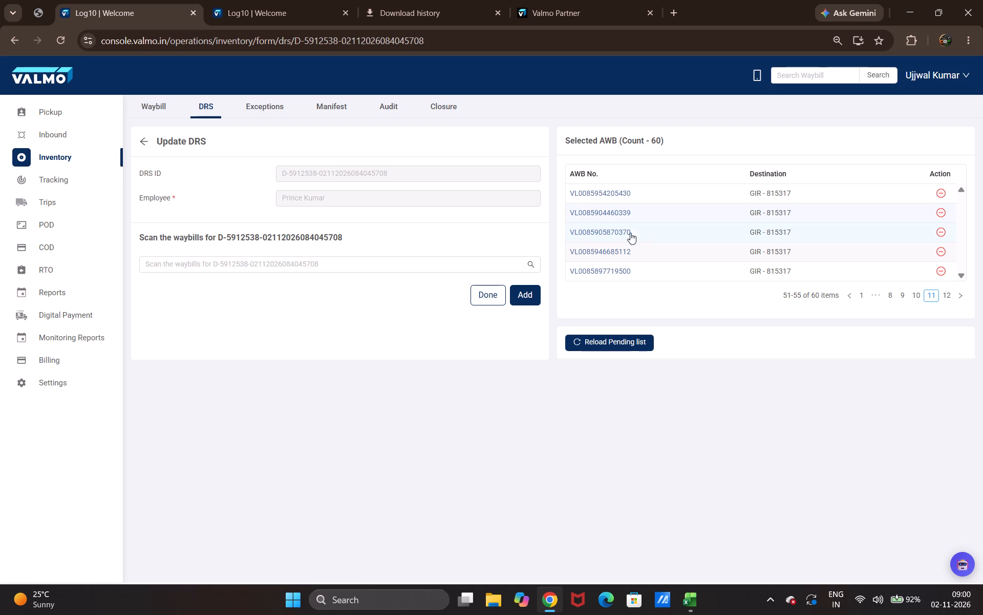
pyautogui.click(941, 233)
pyautogui.click(922, 294)
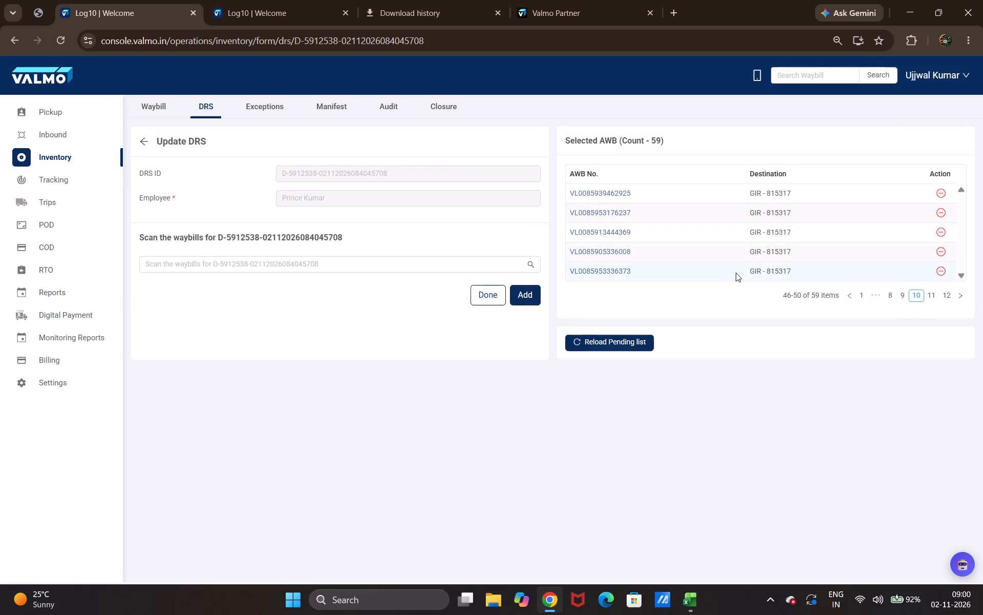
pyautogui.click(938, 271)
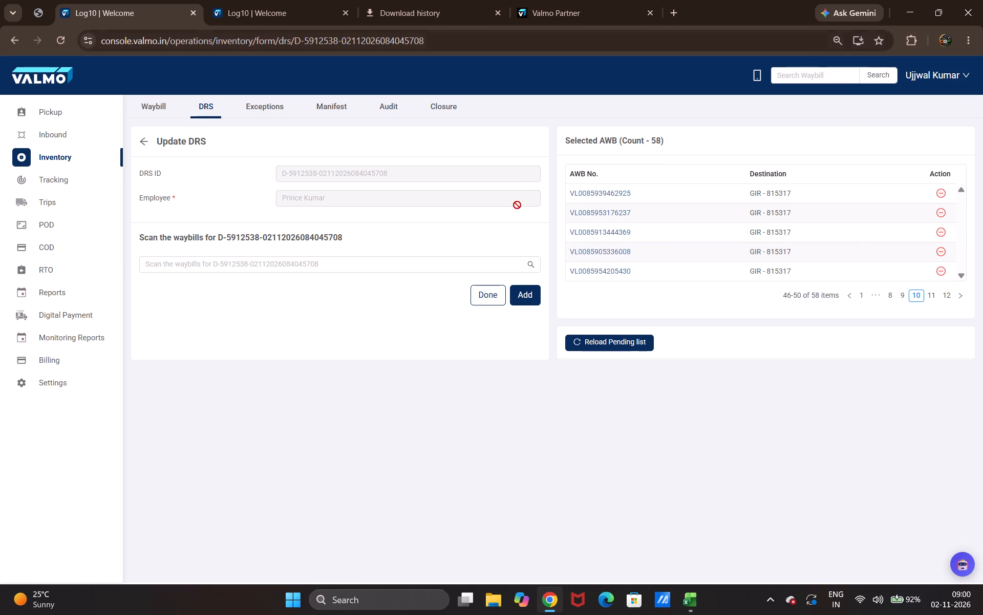
# Finish updating the DRS, skipping the assignment of priority shipments.
pyautogui.click(489, 297)
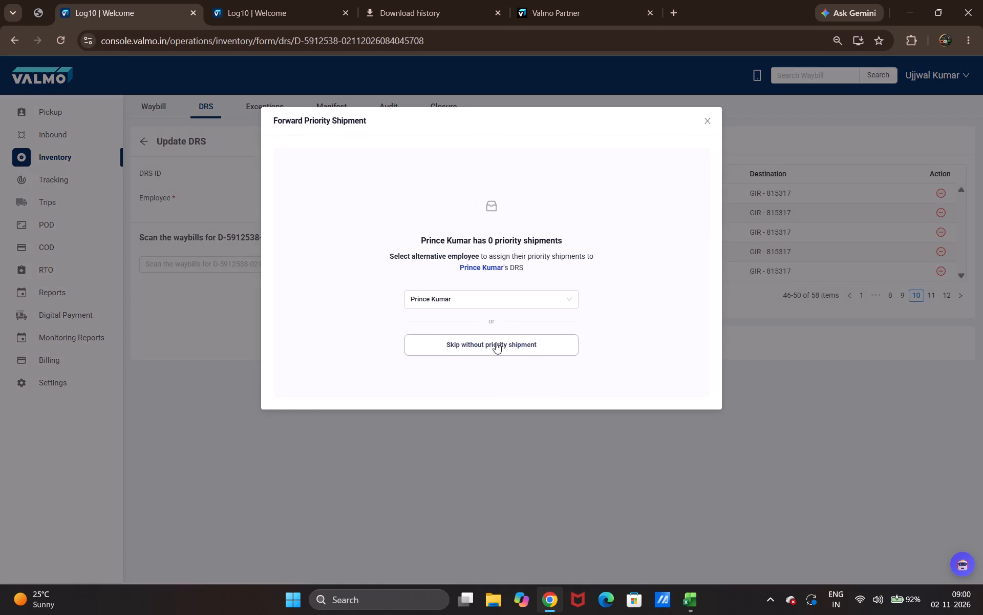
pyautogui.click(496, 342)
pyautogui.click(498, 339)
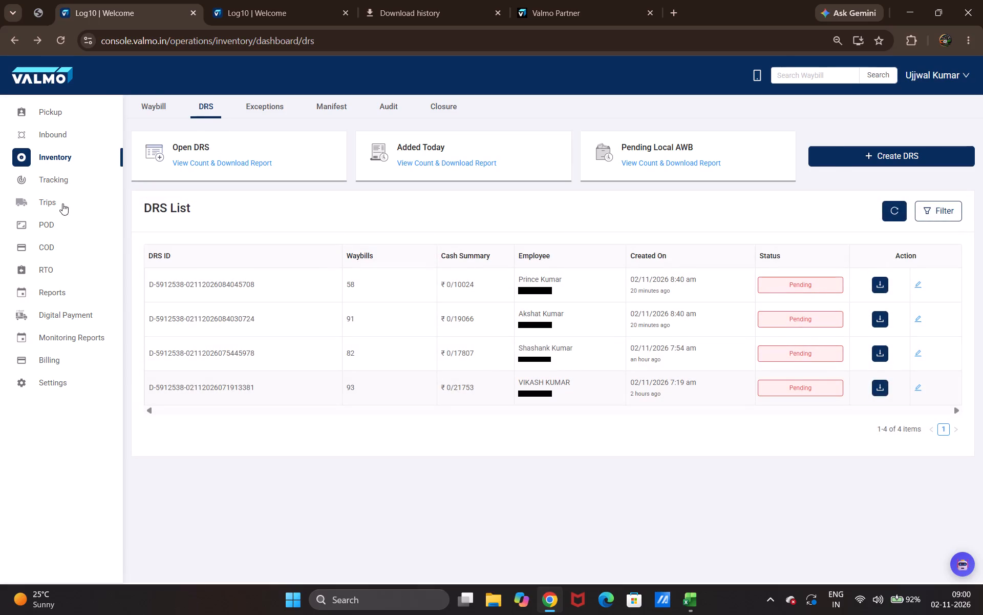
# Load the LM Hub Visibility monitoring reports, including COD Collectable and Location Pendency, and examine today's FE-level performance and COD collected.
pyautogui.click(87, 332)
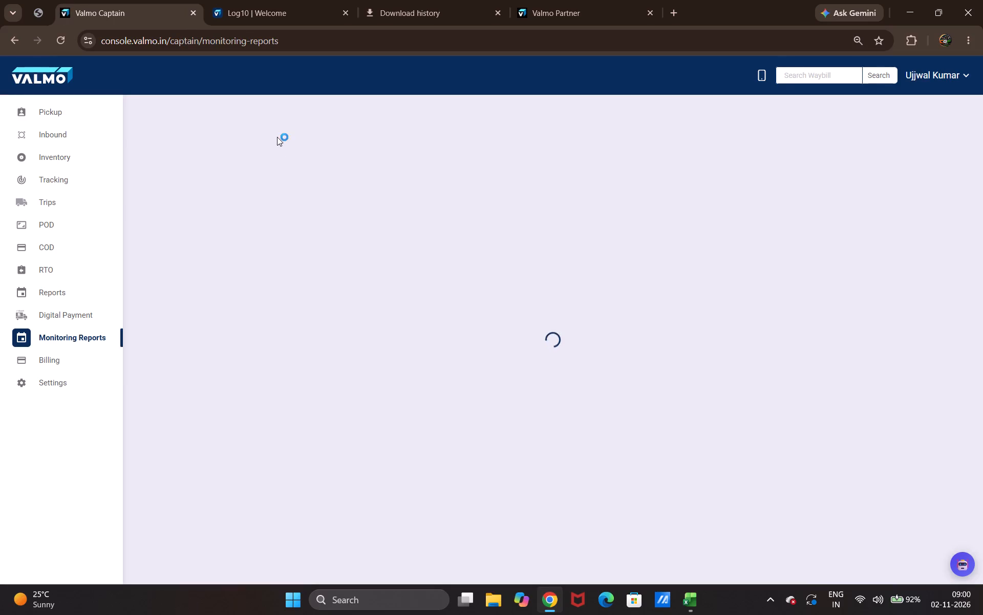
pyautogui.click(246, 97)
pyautogui.click(352, 114)
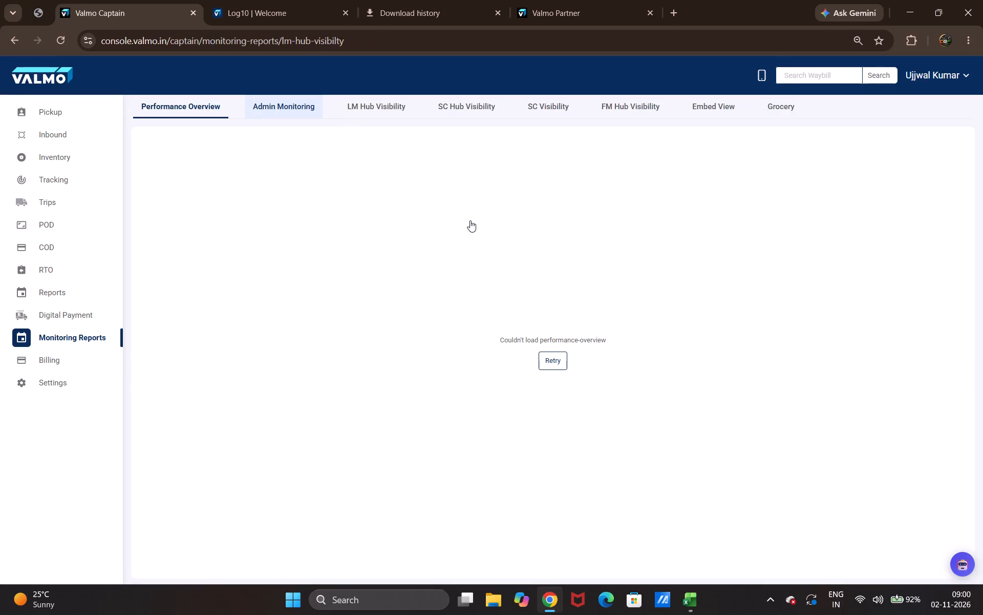
pyautogui.click(371, 112)
pyautogui.click(523, 235)
pyautogui.scroll(-6, 527, 238)
pyautogui.click(540, 238)
pyautogui.scroll(-4, 541, 238)
pyautogui.click(541, 239)
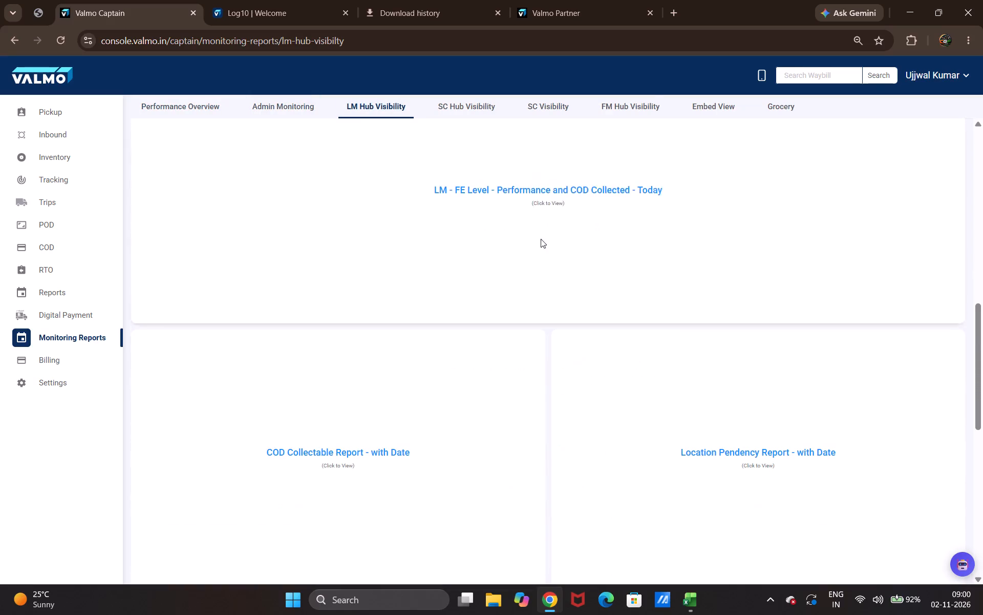
pyautogui.click(381, 355)
pyautogui.click(709, 447)
pyautogui.scroll(8, 600, 385)
pyautogui.scroll(-1, 600, 381)
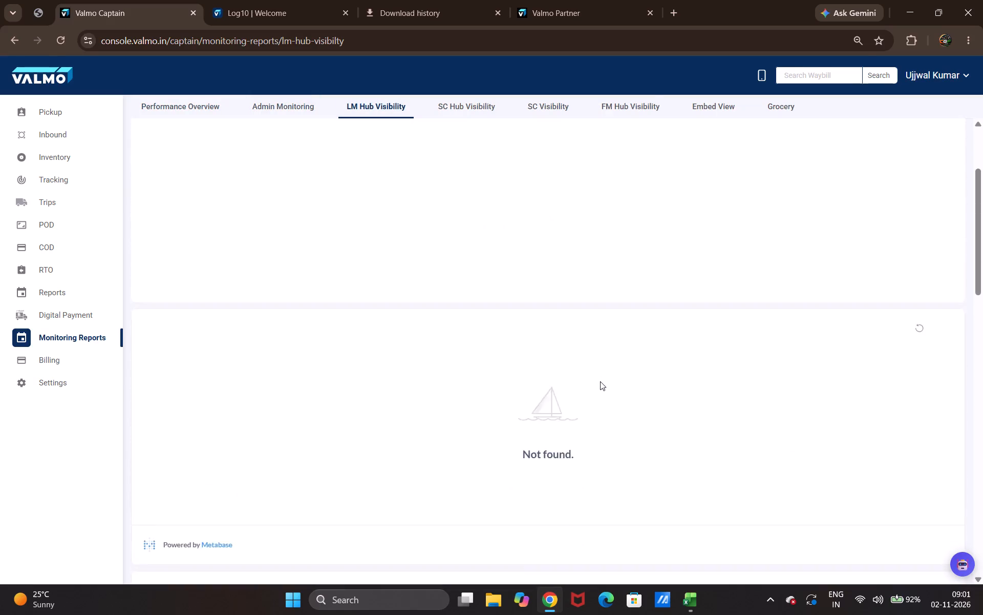
pyautogui.scroll(-4, 597, 380)
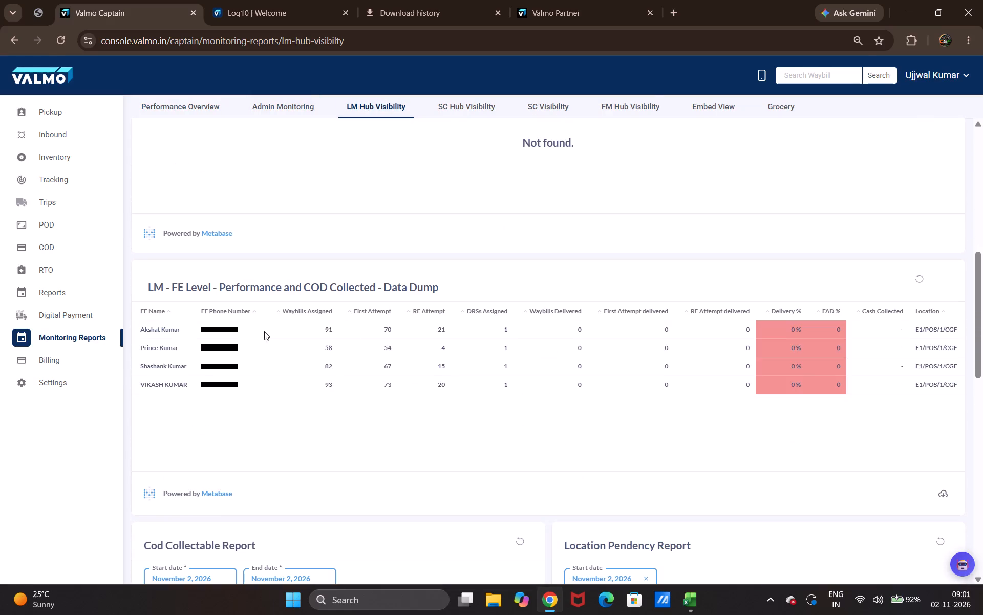